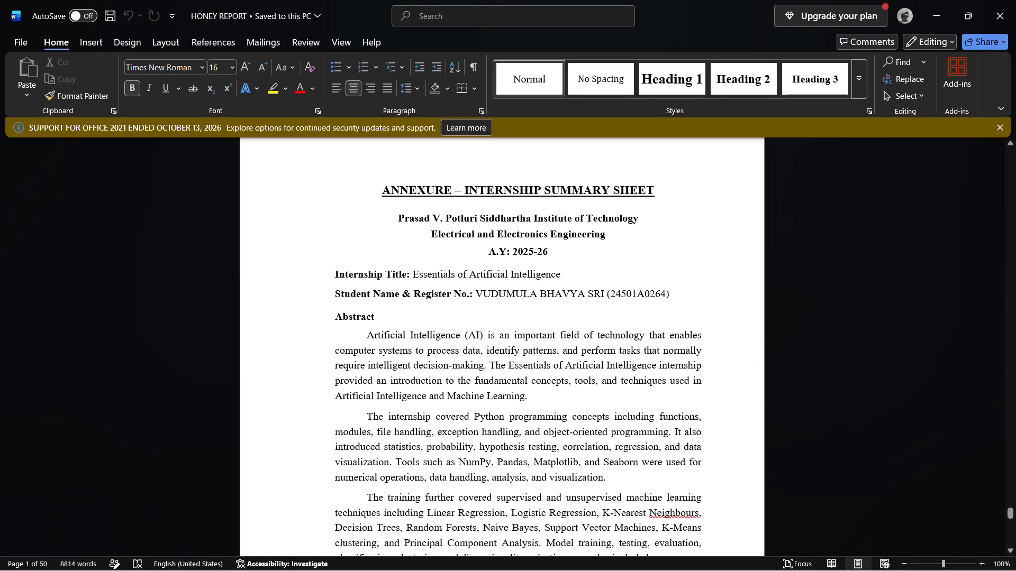
# Review the internship report's opening pages, from the cover page to the certificate page.
pyautogui.scroll(4, 605, 239)
pyautogui.scroll(20, 605, 239)
pyautogui.scroll(20, 605, 239)
pyautogui.scroll(20, 605, 239)
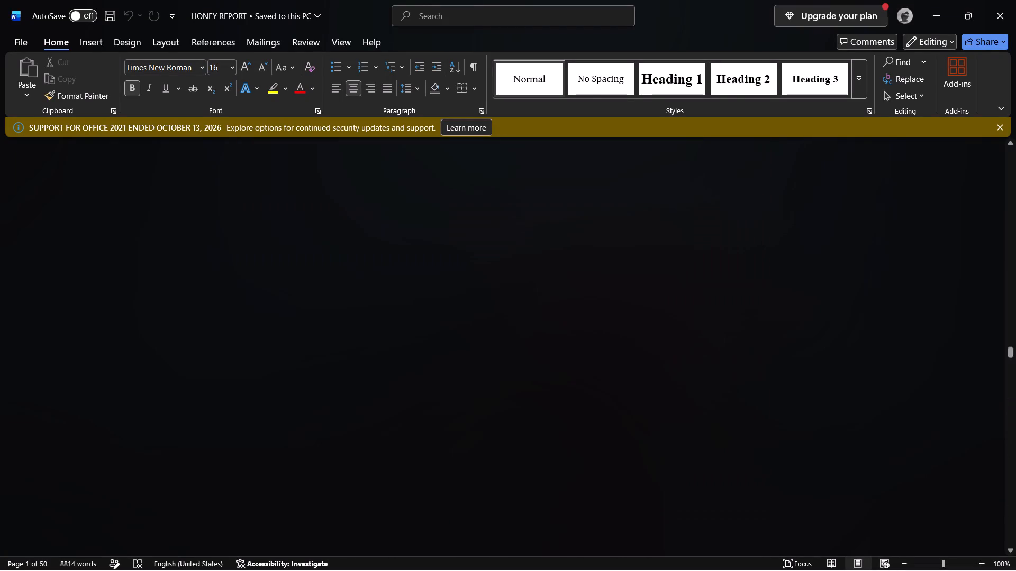
pyautogui.scroll(20, 605, 239)
pyautogui.scroll(13, 605, 239)
pyautogui.scroll(-3, 605, 239)
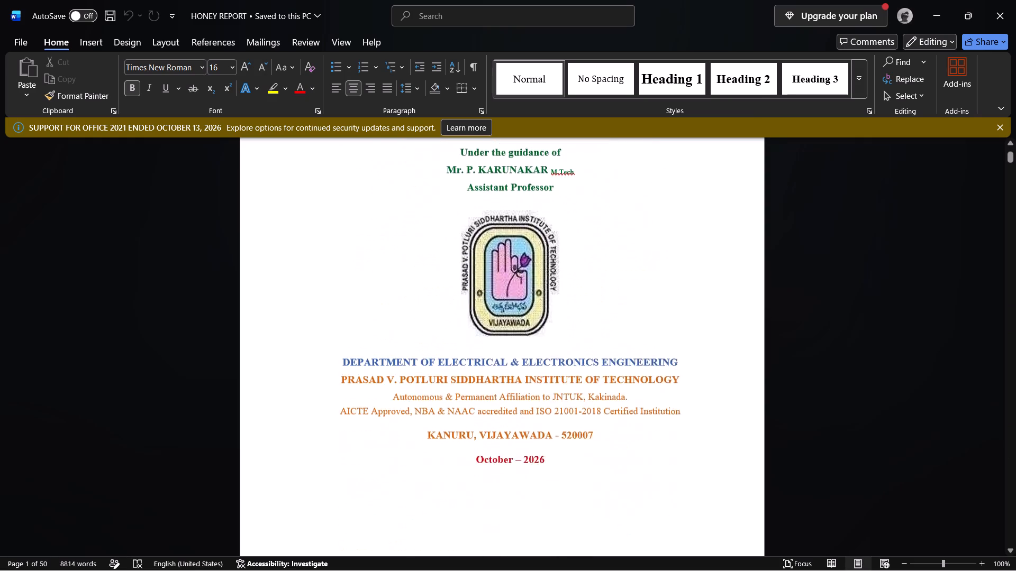
pyautogui.scroll(-3, 605, 239)
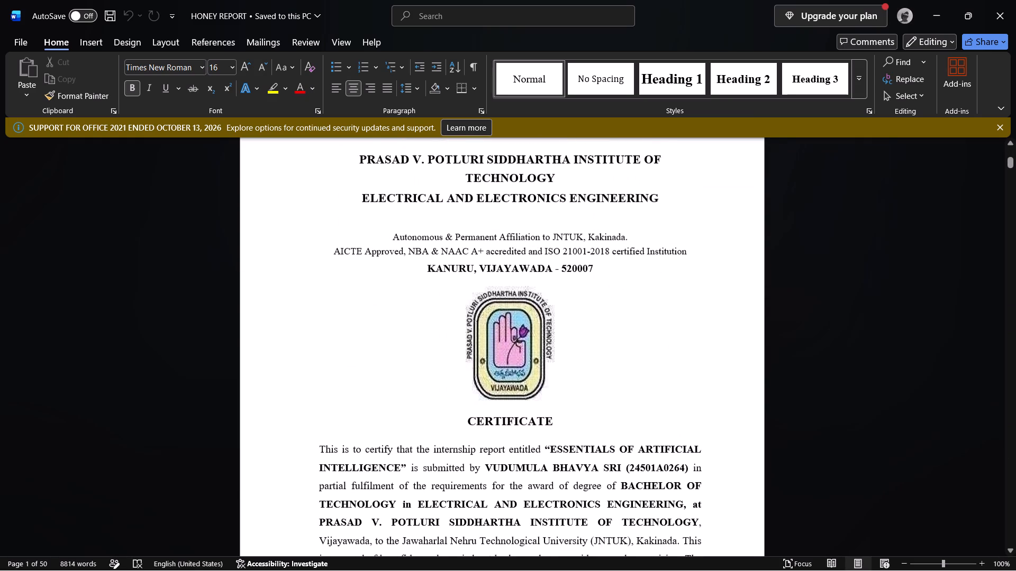
pyautogui.scroll(5, 605, 239)
pyautogui.scroll(-1, 605, 239)
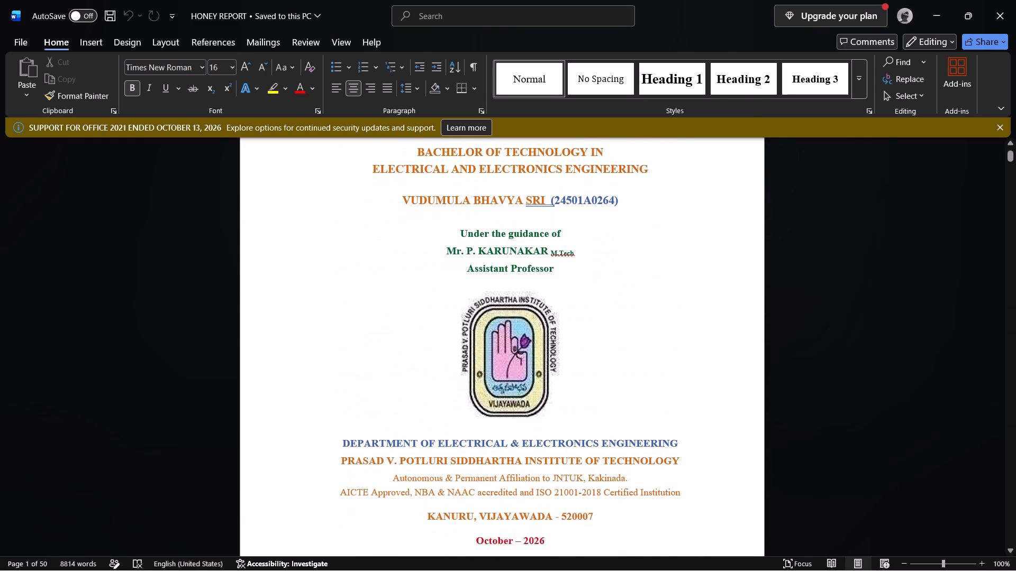
pyautogui.scroll(-3, 605, 239)
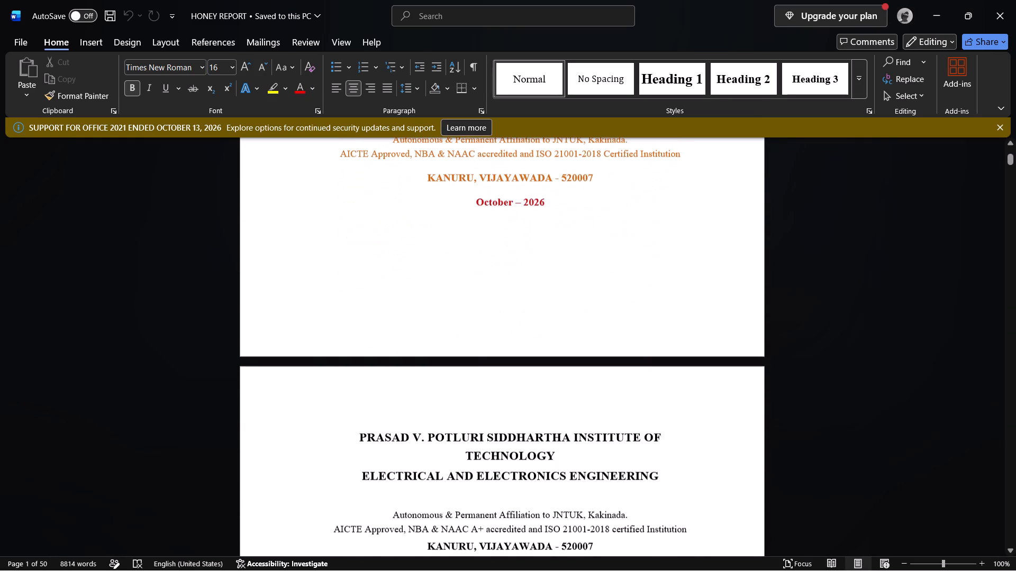
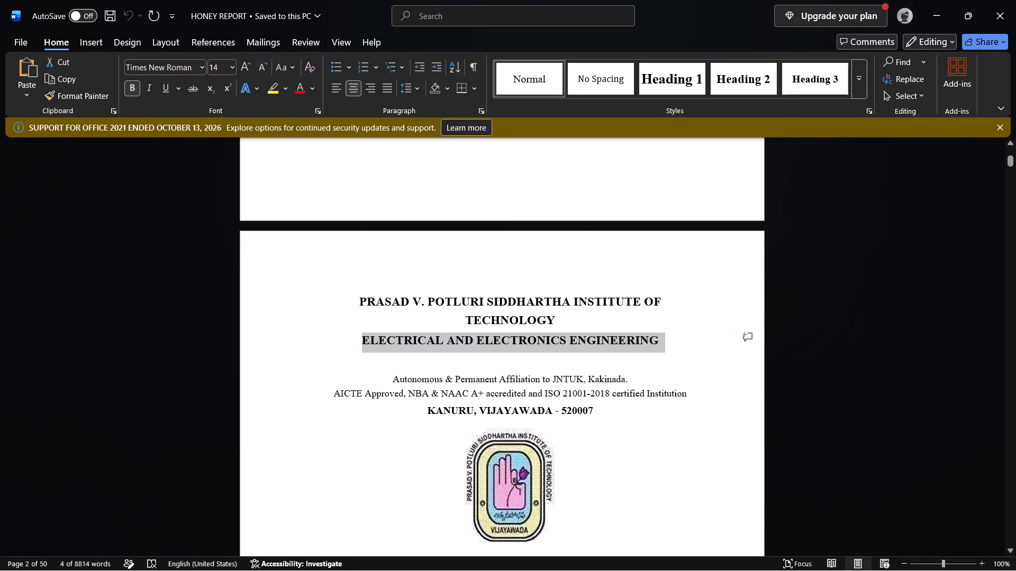
# Move the ELECTRICAL AND ELECTRONICS ENGINEERING line above the institute name on the certificate page, leaving no empty line at its old place.
pyautogui.click(482, 288)
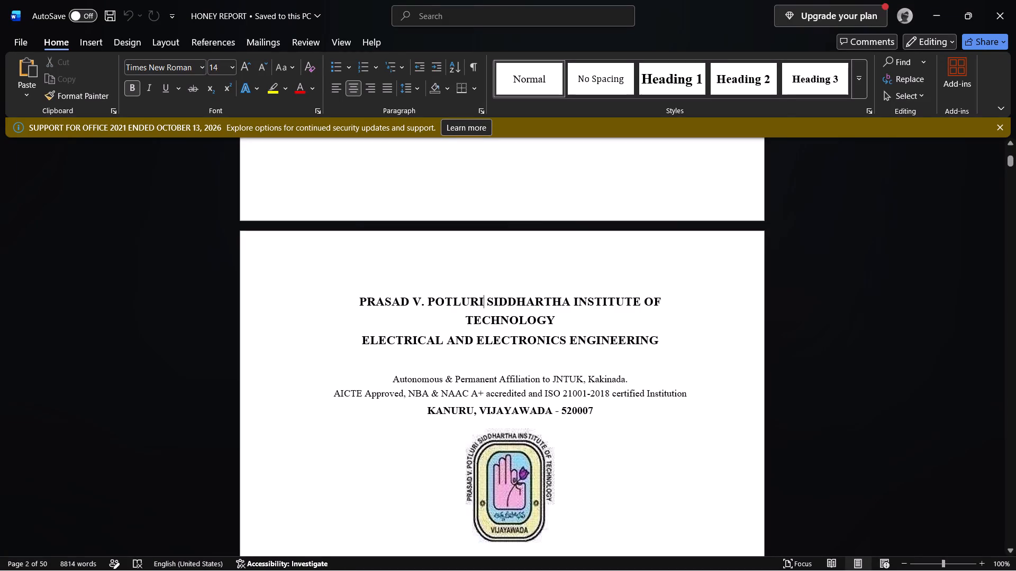
pyautogui.click(360, 300)
pyautogui.press('Return')
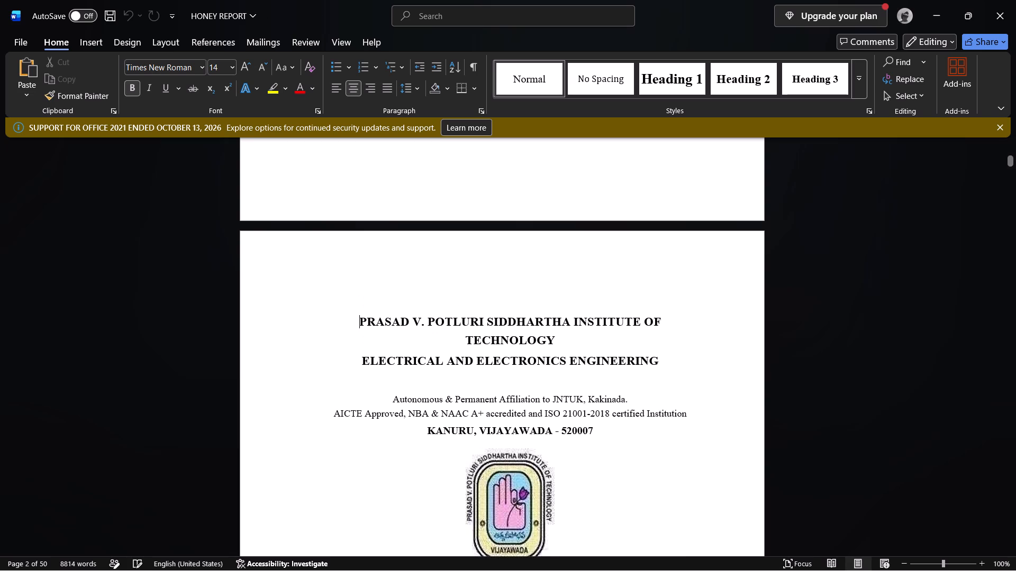
pyautogui.click(366, 290)
pyautogui.hotkey('ctrl', 'v')
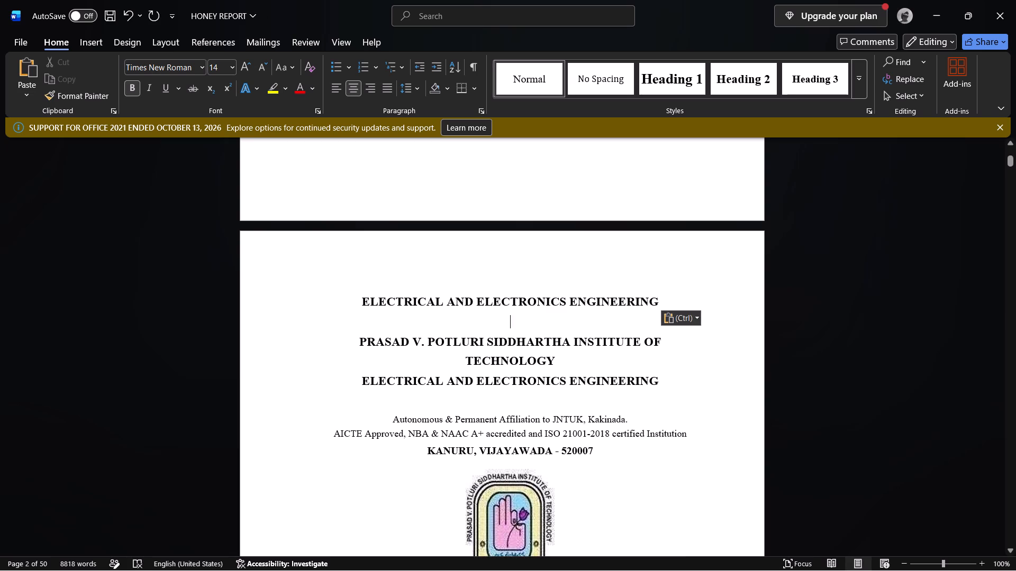
pyautogui.moveTo(360, 380); pyautogui.dragTo(596, 378)
pyautogui.press('BackSpace')
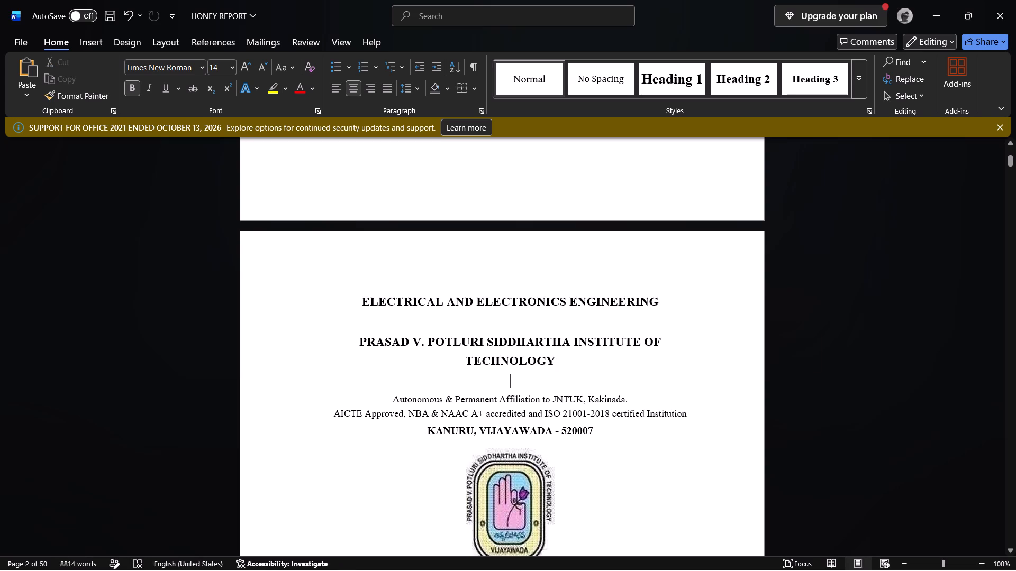
pyautogui.press('BackSpace')
pyautogui.press('BackSpace')
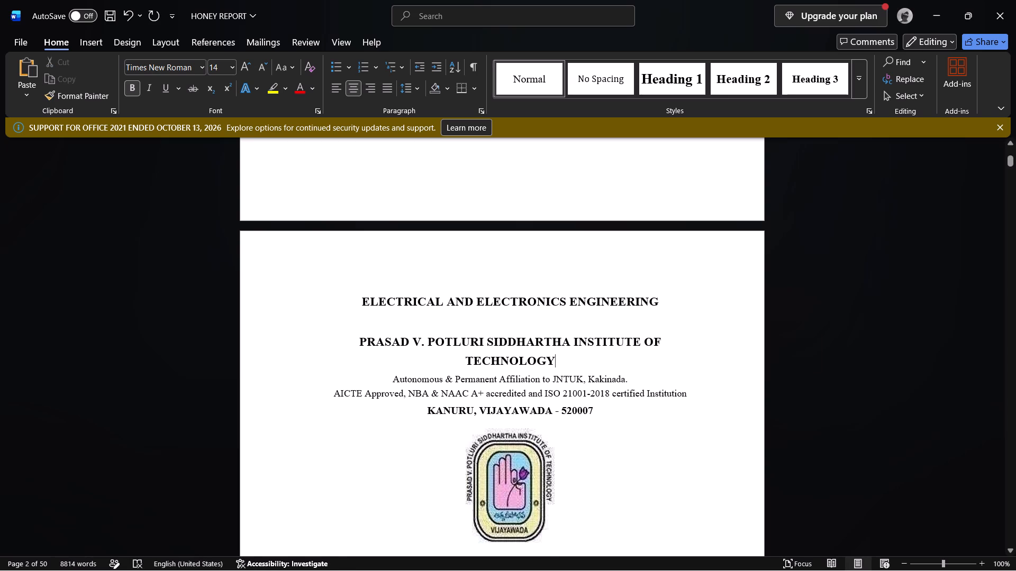
# Prefix the ELECTRICAL AND ELECTRONICS ENGINEERING heading on the certificate page with "DEPARTMENT OF".
pyautogui.click(359, 305)
pyautogui.write('DEP')
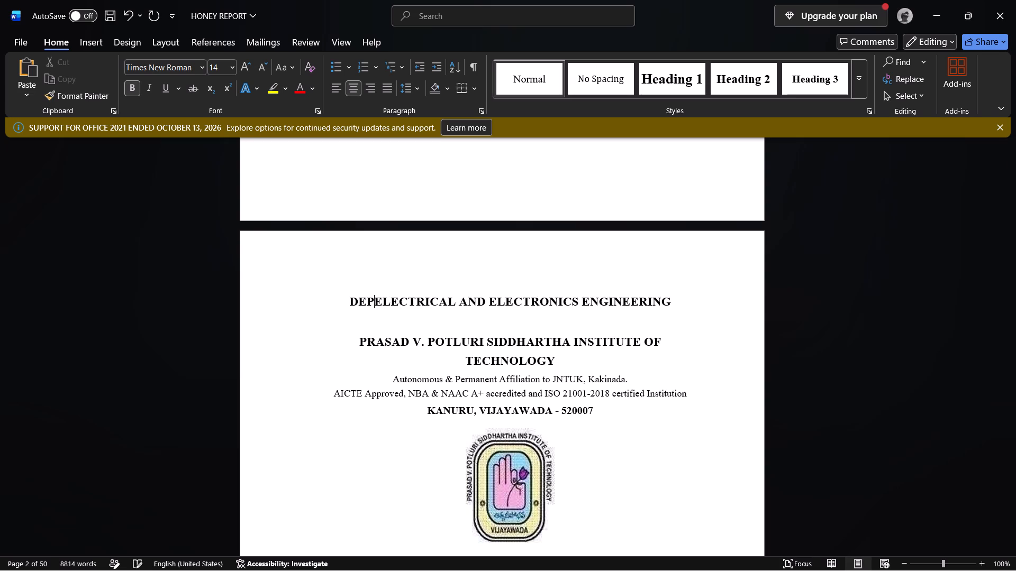
pyautogui.press('a')
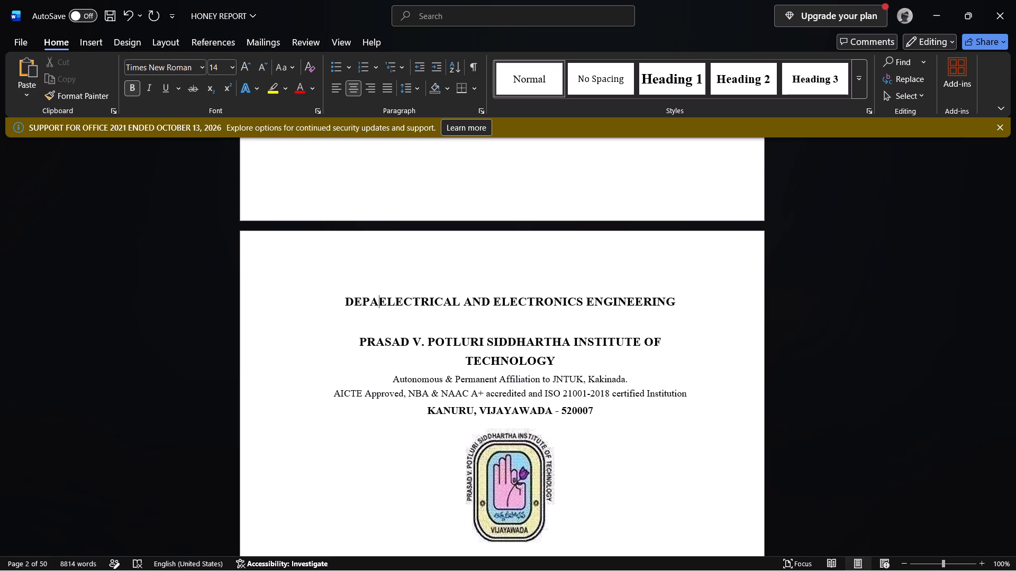
pyautogui.write('RTMENT')
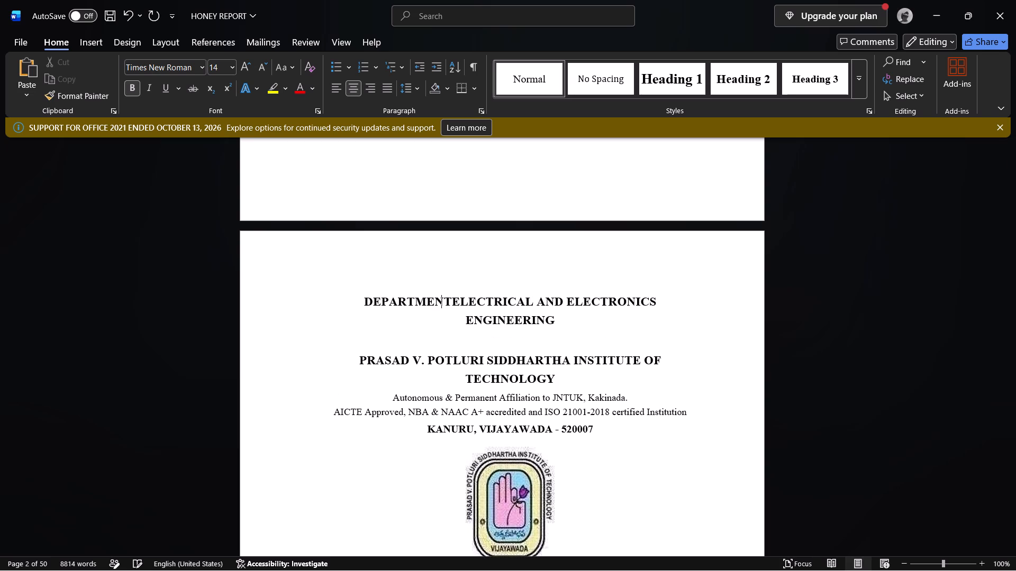
pyautogui.press('space')
pyautogui.write('OF')
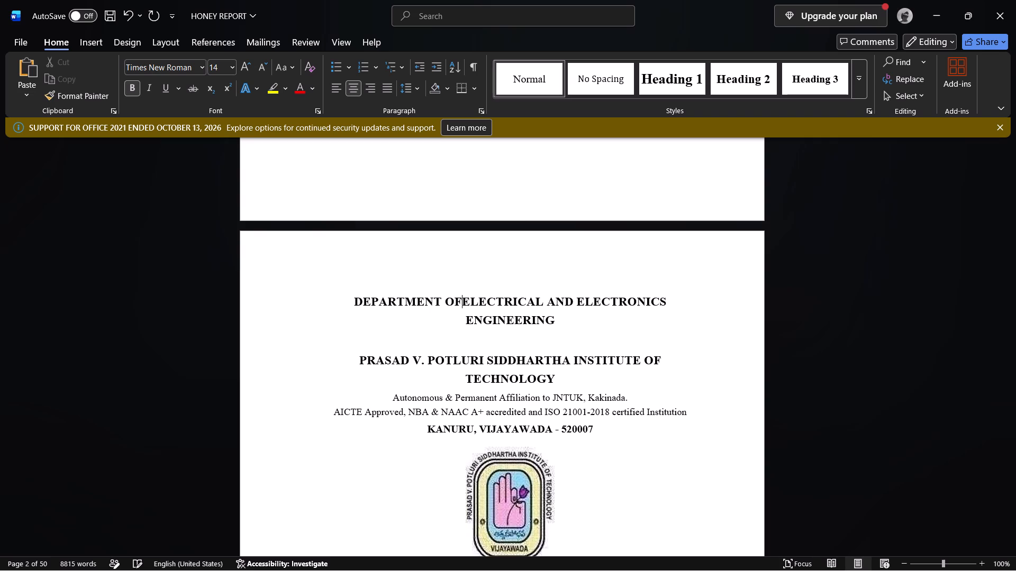
pyautogui.press('space')
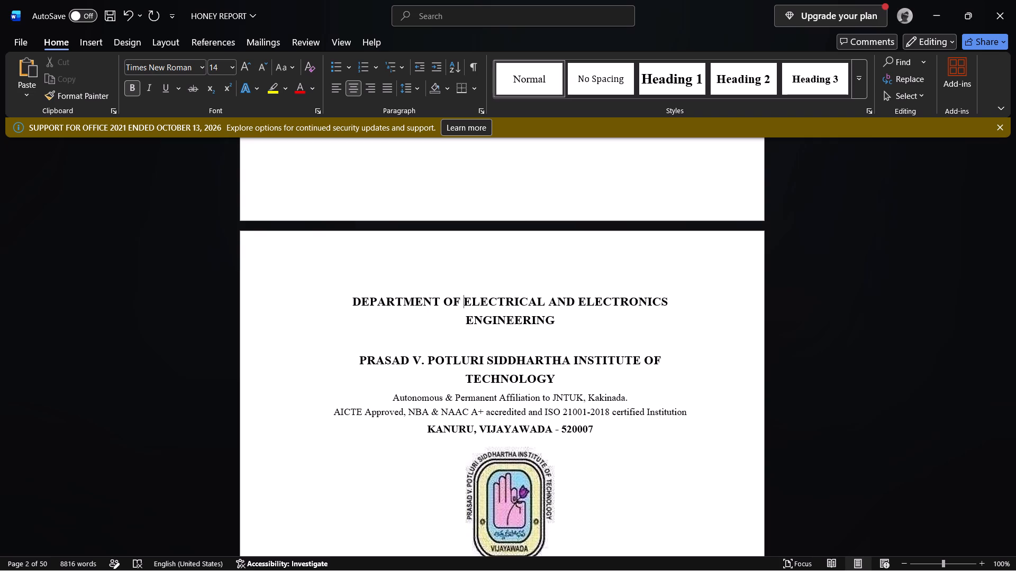
# Remove the blank line between the department heading and the institute name.
pyautogui.click(534, 346)
pyautogui.press('BackSpace')
pyautogui.press('BackSpace')
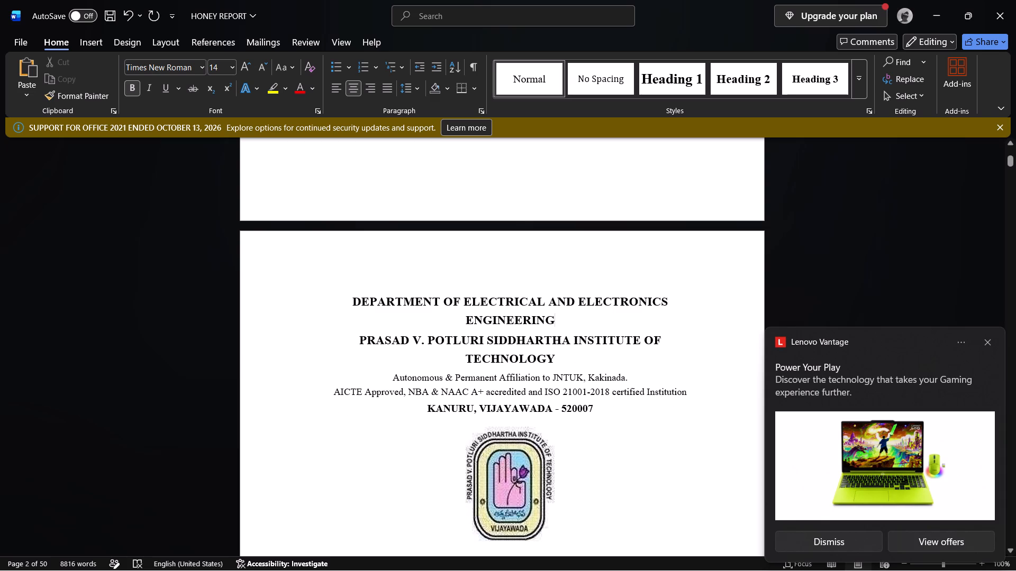
# Review the certificate page's body text and signature block.
pyautogui.scroll(-3, 578, 327)
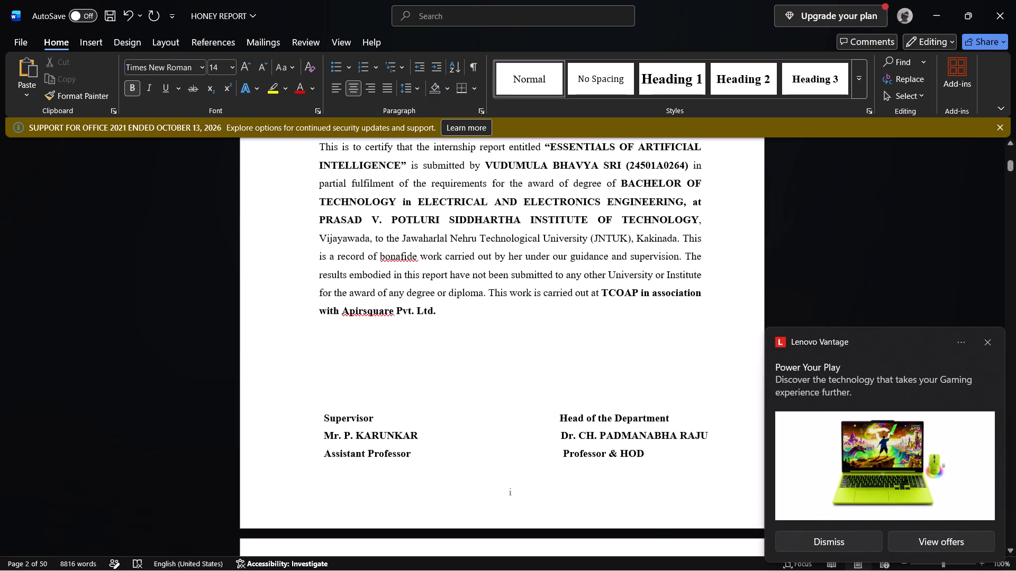
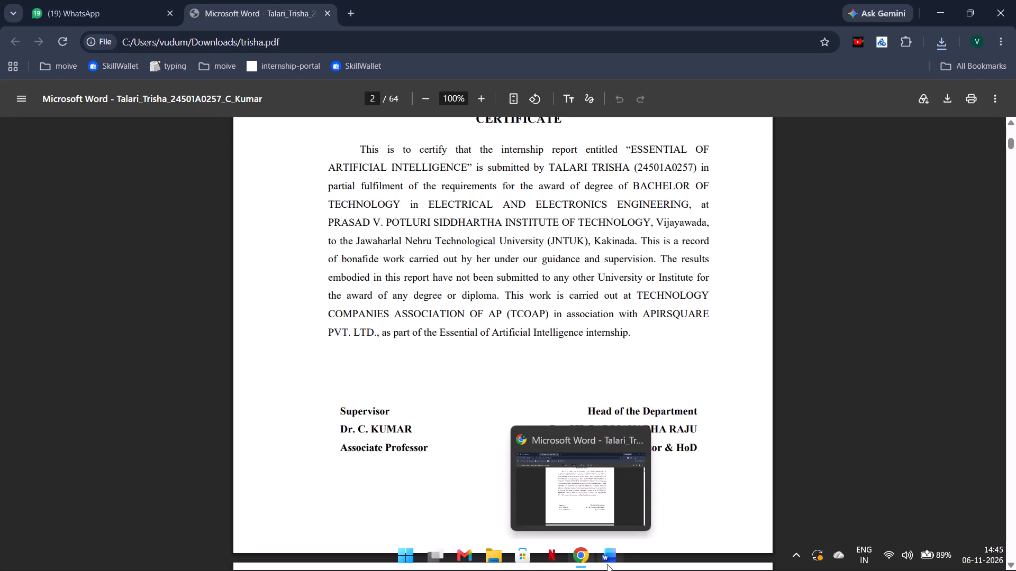
# Copy "as part of the Essential of Artificial Intelligence internship." from the reference PDF in Chrome to the end of the certificate paragraph in Word.
pyautogui.click(607, 564)
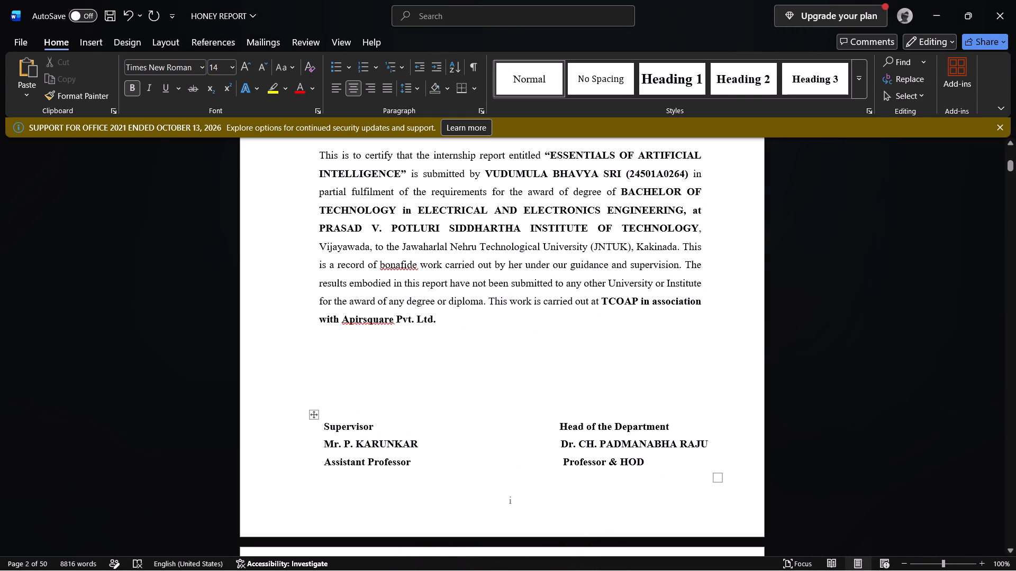
pyautogui.click(442, 317)
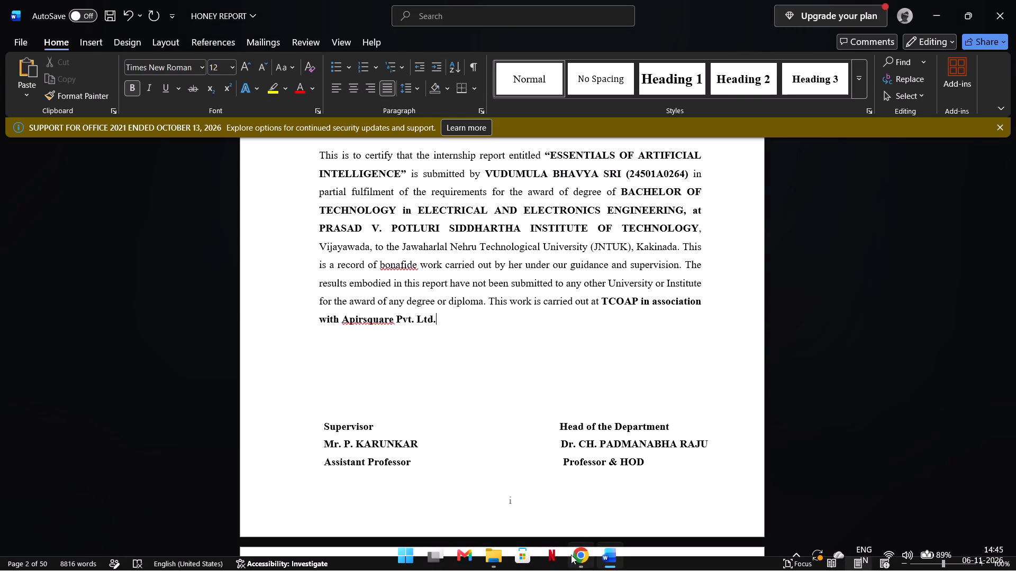
pyautogui.click(586, 544)
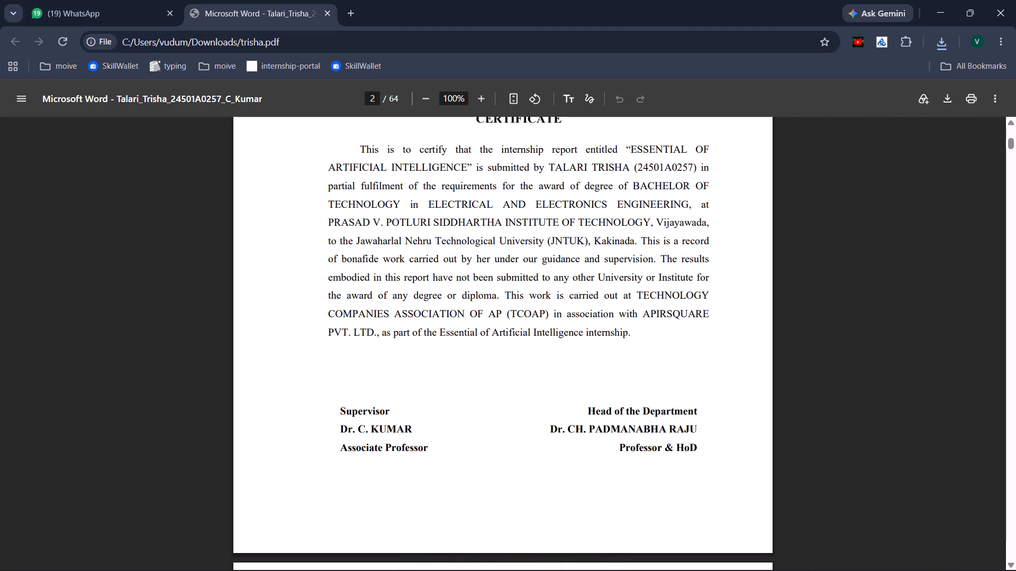
pyautogui.click(385, 333)
pyautogui.moveTo(384, 348); pyautogui.dragTo(379, 334)
pyautogui.moveTo(379, 334); pyautogui.dragTo(451, 337)
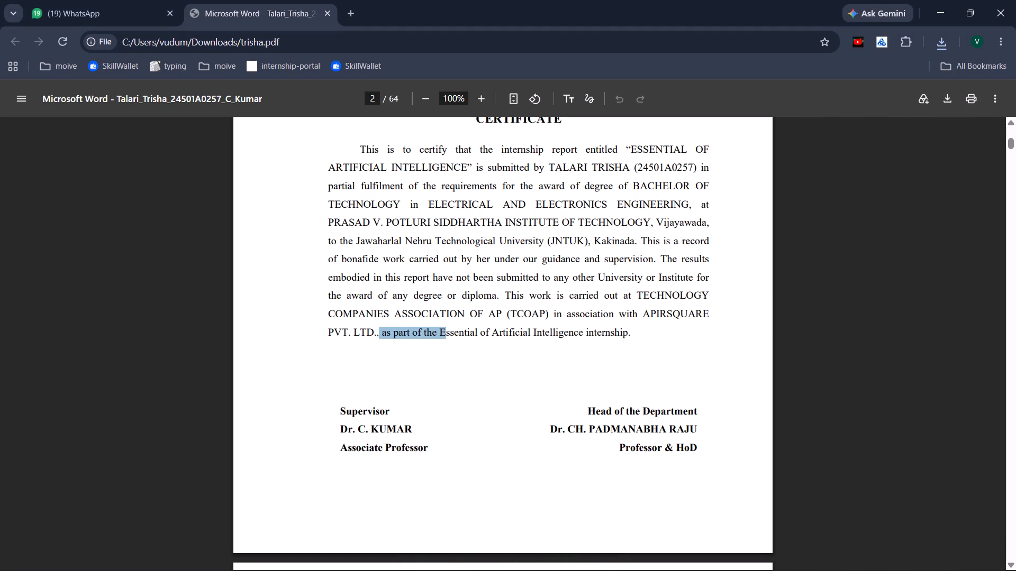
pyautogui.moveTo(451, 337); pyautogui.dragTo(637, 343)
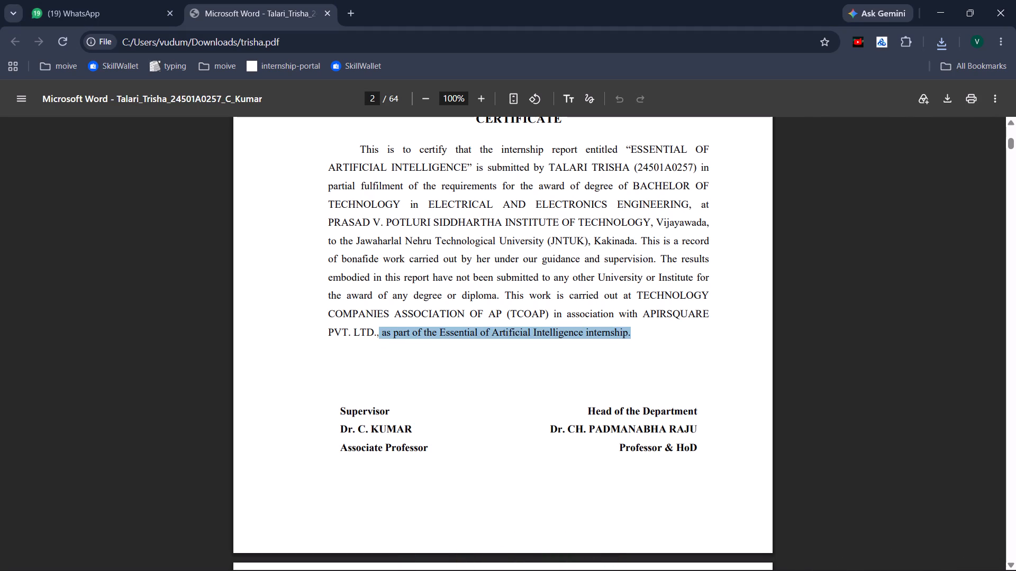
pyautogui.hotkey('ctrl', 'c')
pyautogui.click(612, 554)
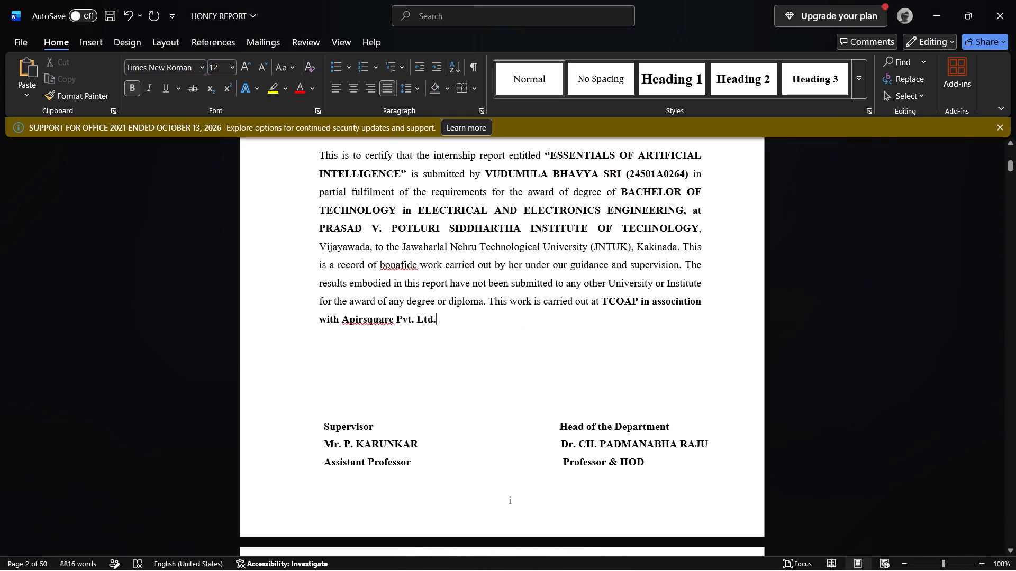
pyautogui.hotkey('ctrl', 'v')
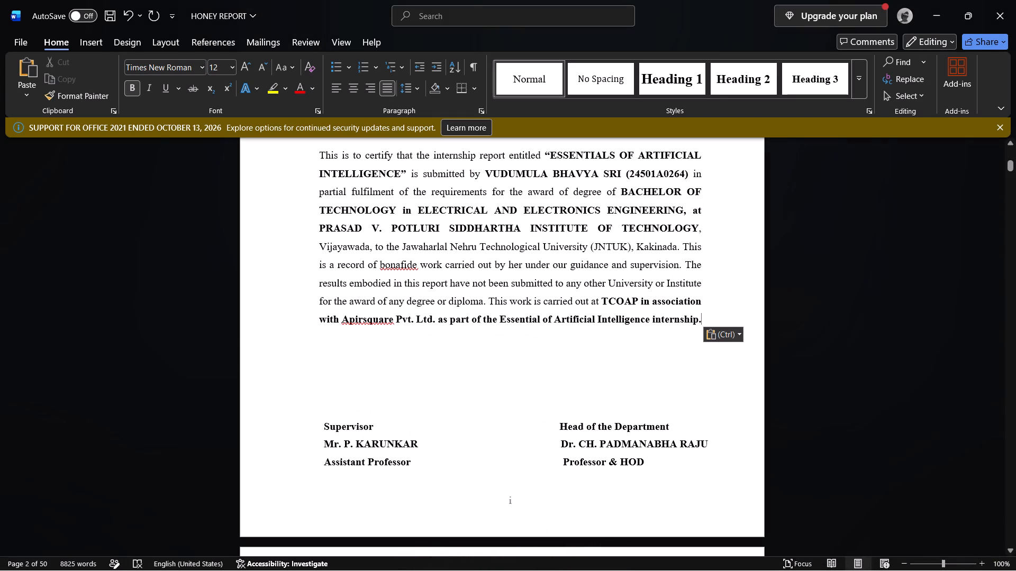
# Remove the bold formatting from "as part of the Essential of Artificial Intelligence internship." in the certificate paragraph.
pyautogui.moveTo(440, 319); pyautogui.dragTo(672, 314)
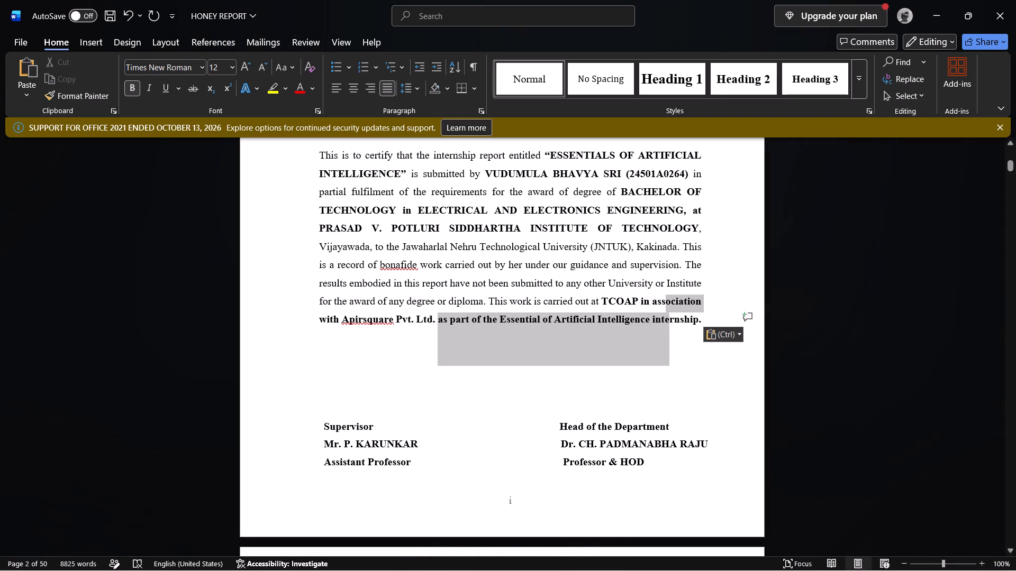
pyautogui.moveTo(672, 314); pyautogui.dragTo(677, 315)
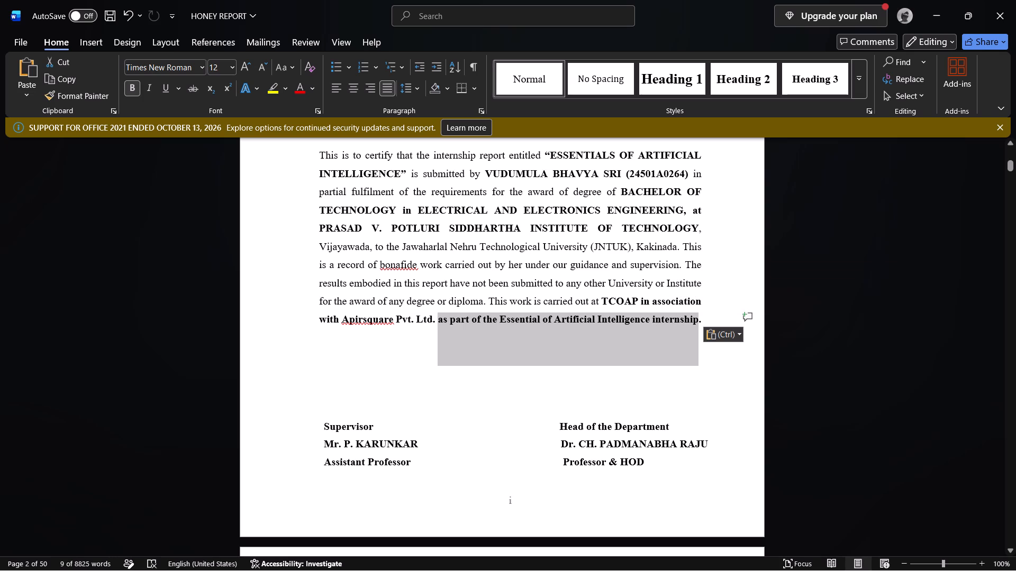
pyautogui.click(664, 327)
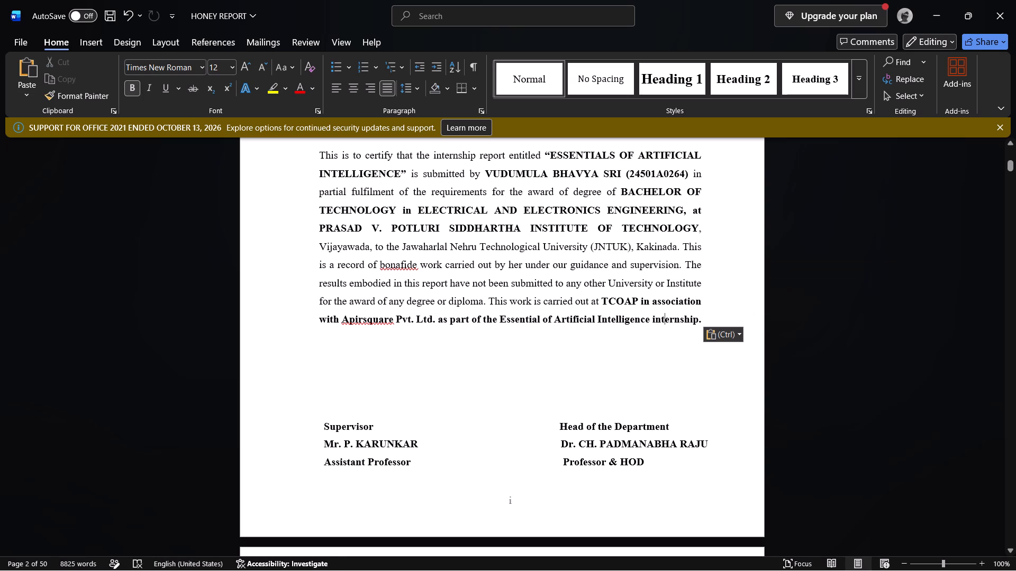
pyautogui.moveTo(437, 318); pyautogui.dragTo(686, 327)
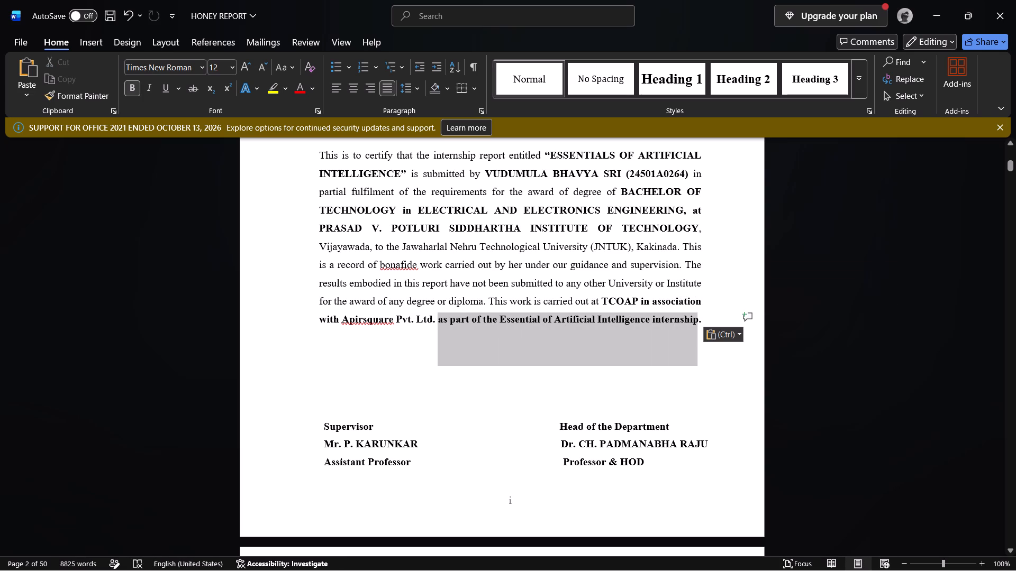
pyautogui.moveTo(686, 327); pyautogui.dragTo(704, 325)
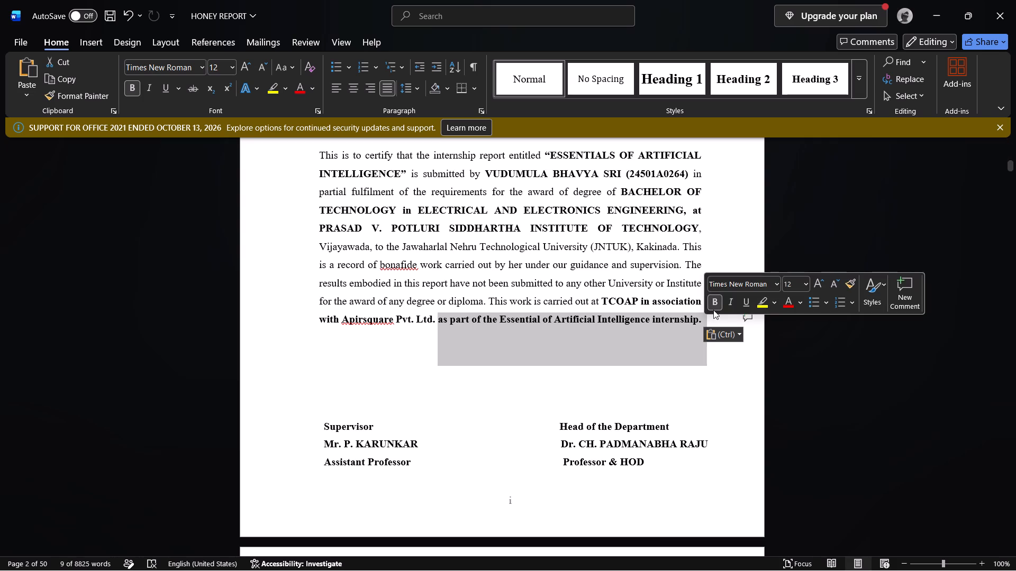
pyautogui.click(714, 301)
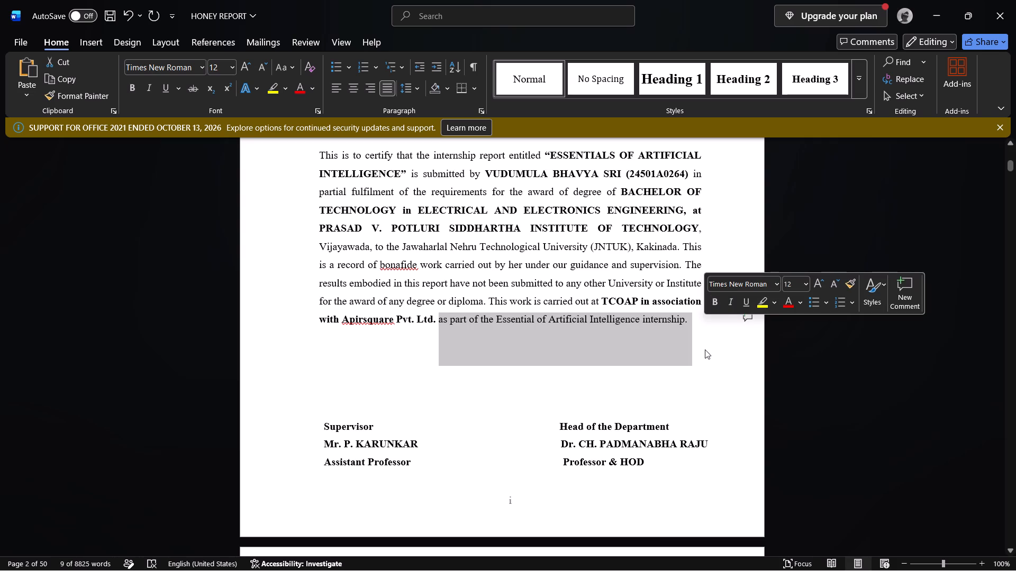
pyautogui.click(701, 351)
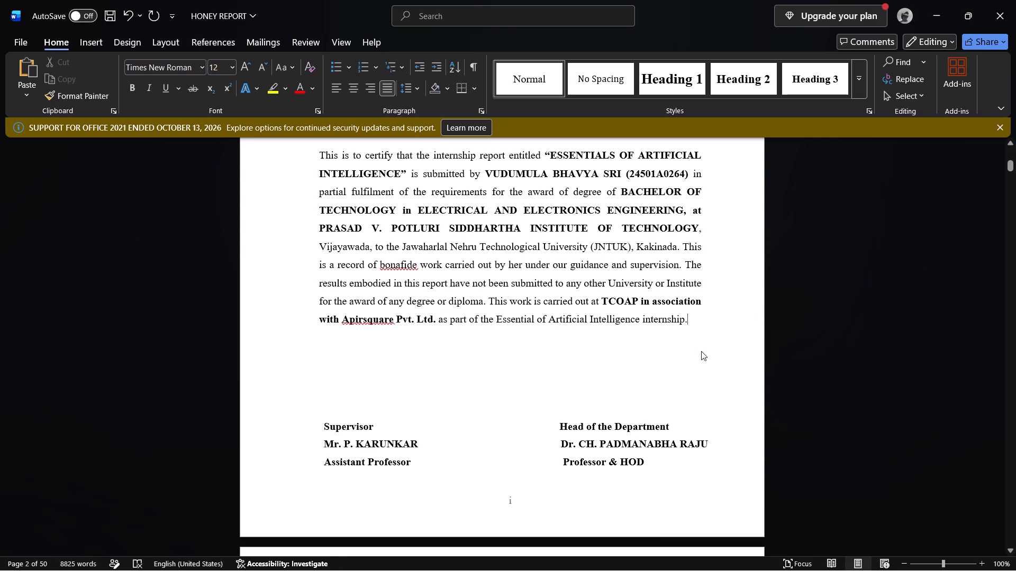
# Enter 04-05-26 as the date for Week-1 Day-1, Python Foundations, in the Weekly Overview table.
pyautogui.scroll(-5, 701, 351)
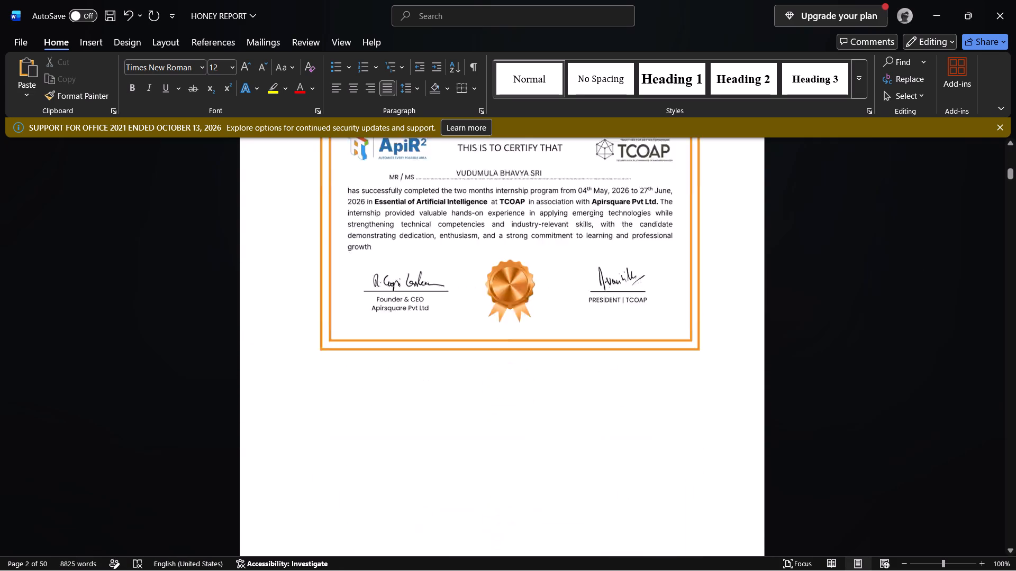
pyautogui.scroll(19, 701, 351)
pyautogui.scroll(-6, 701, 351)
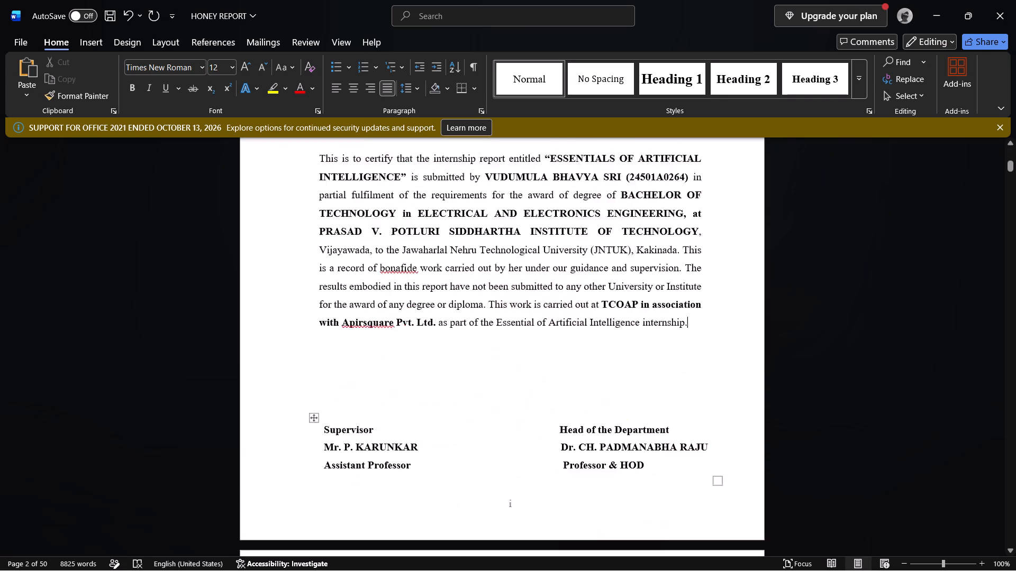
pyautogui.scroll(-9, 701, 351)
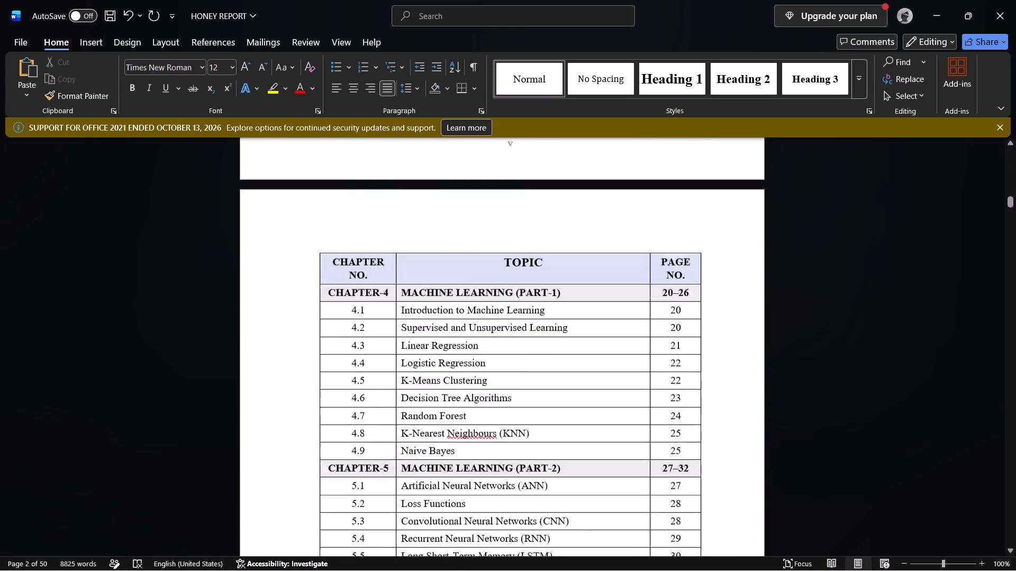
pyautogui.scroll(-4, 701, 351)
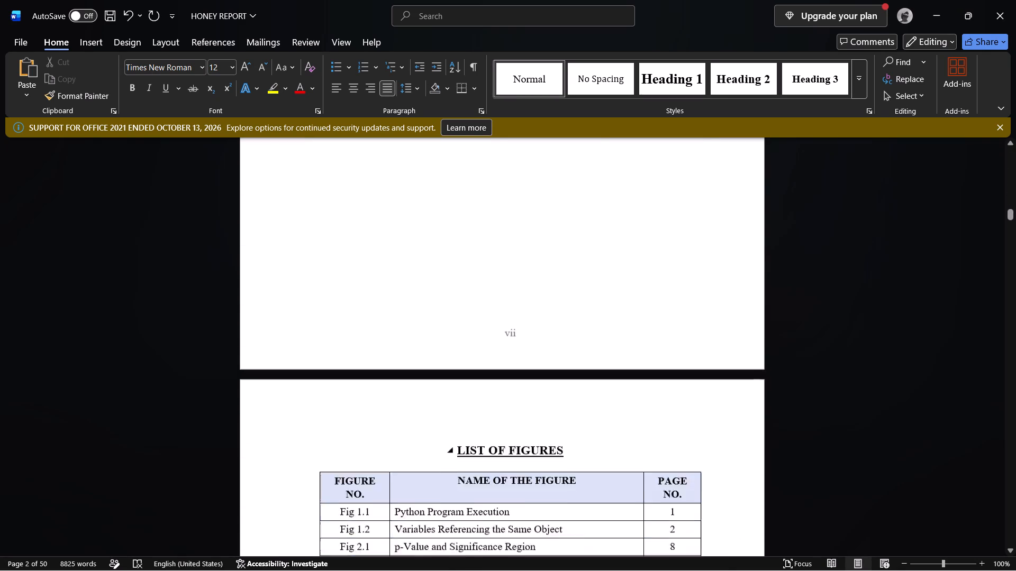
pyautogui.scroll(-1, 701, 351)
pyautogui.scroll(-5, 537, 406)
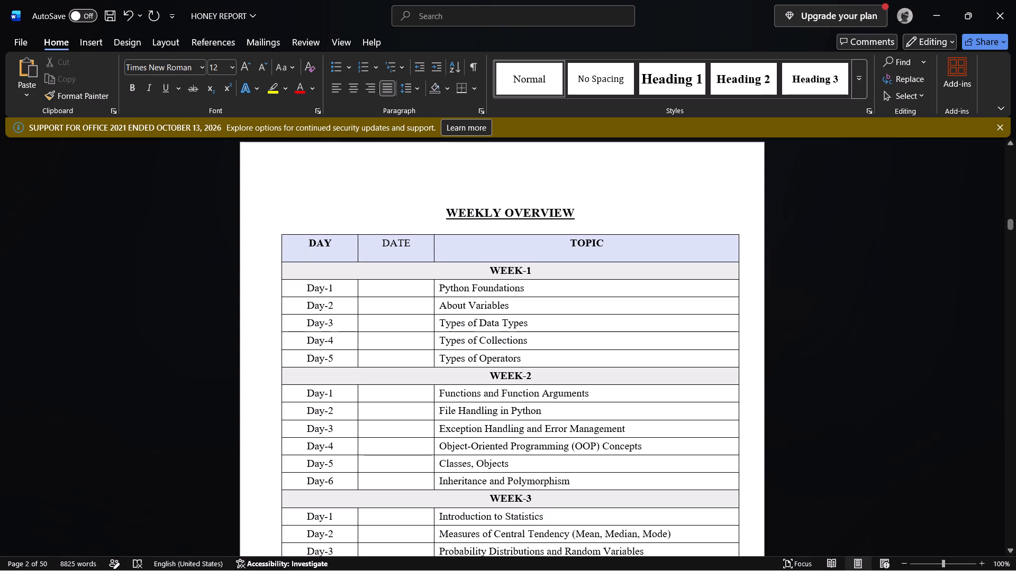
pyautogui.click(387, 286)
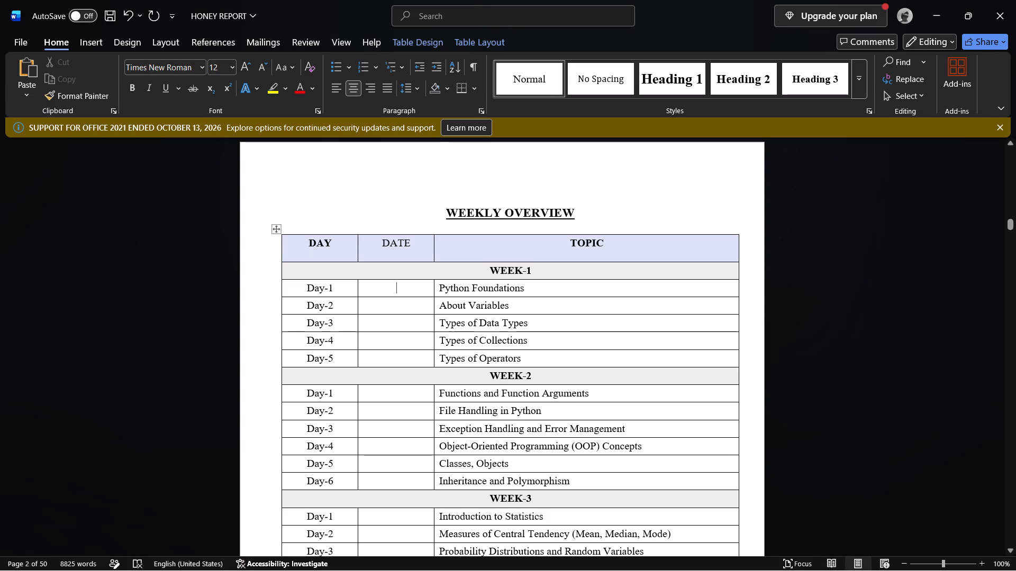
pyautogui.press('4')
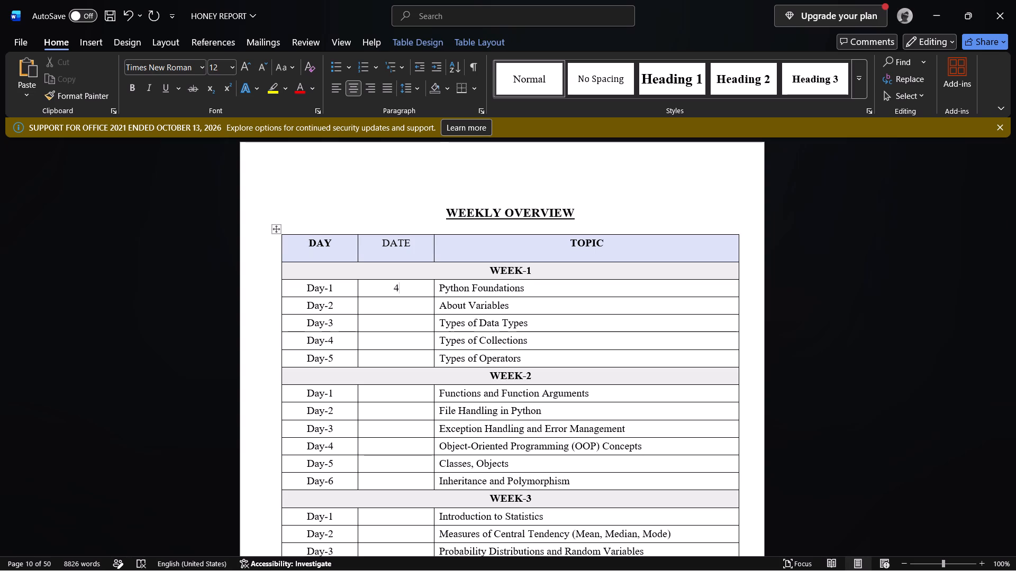
pyautogui.press('BackSpace')
pyautogui.press('4')
pyautogui.press('BackSpace')
pyautogui.write('04')
pyautogui.write('-05')
pyautogui.press('-')
pyautogui.write('26')
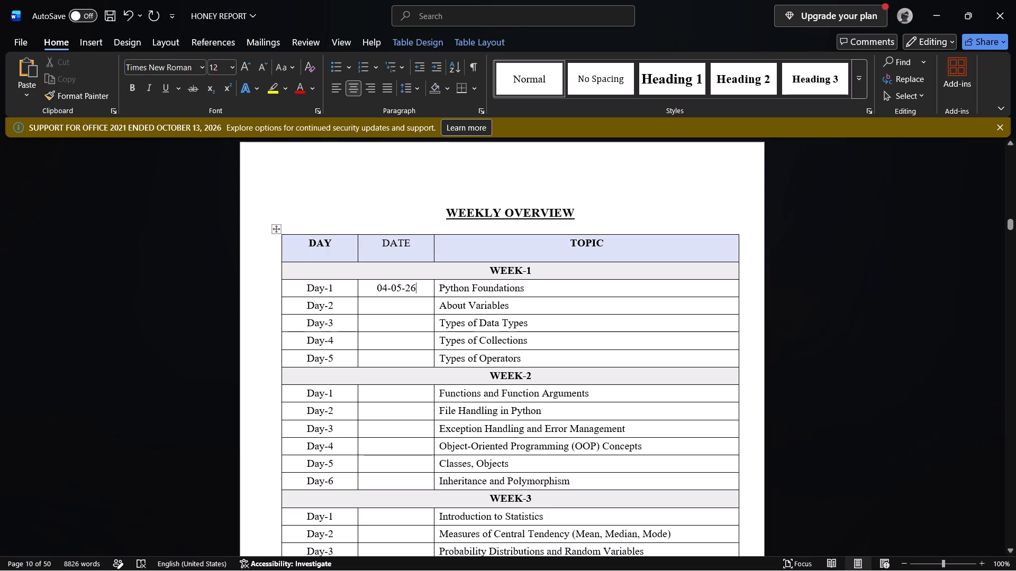
# Enter 05-05-26 as the date for Week-1 Day-2, About Variables, in the Weekly Overview table.
pyautogui.click(370, 306)
pyautogui.write('05')
pyautogui.write('-05')
pyautogui.press('-')
pyautogui.write('26')
# Enter 06-05-26 as the date for Week-1 Day-3, Types of Data Types, in the Weekly Overview table.
pyautogui.click(394, 322)
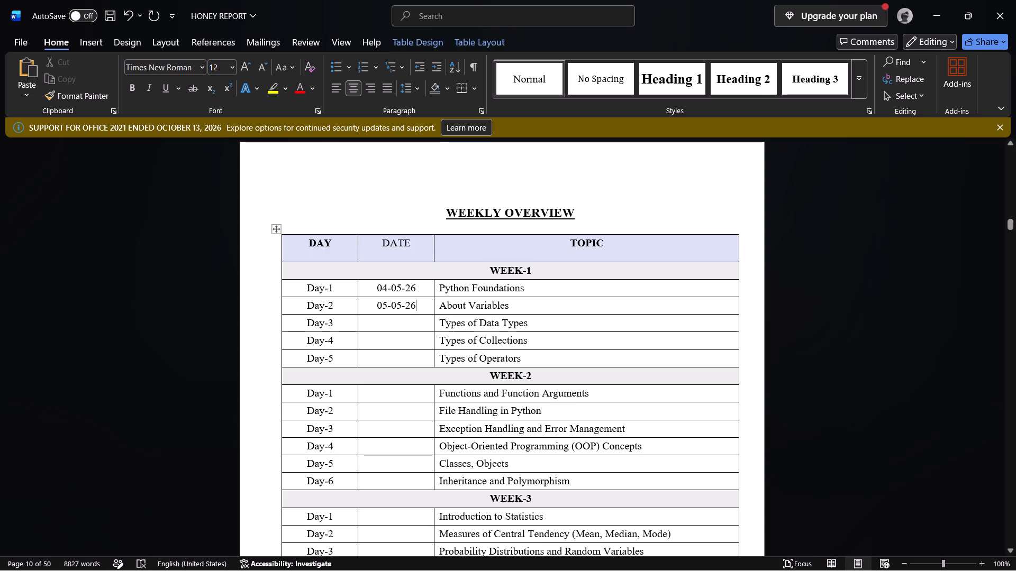
pyautogui.write('06')
pyautogui.write('-050')
pyautogui.write('2-')
pyautogui.press('BackSpace')
pyautogui.press('BackSpace')
pyautogui.press('BackSpace')
pyautogui.press('-')
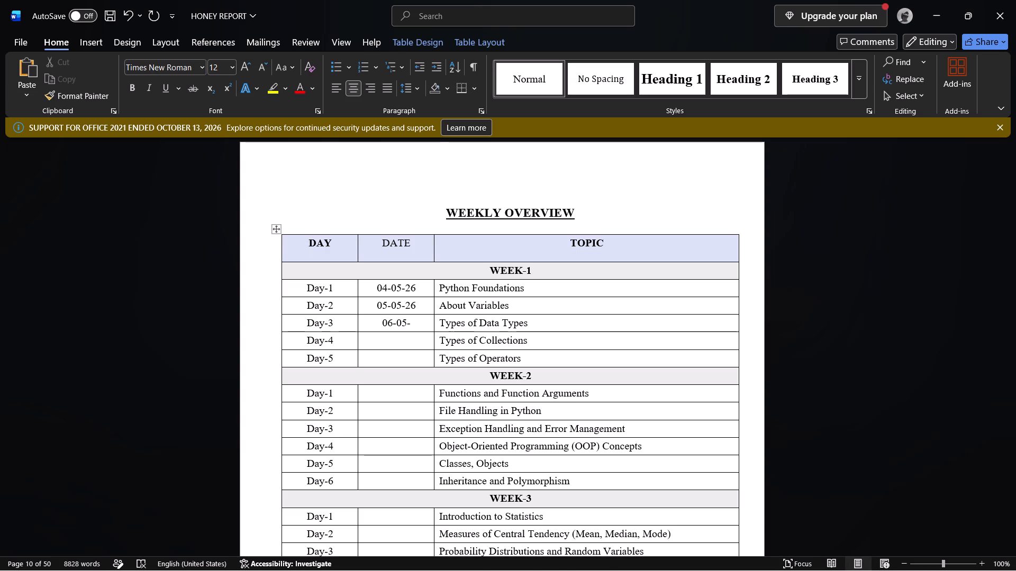
pyautogui.write('26')
# Enter 07-05-26, centre-aligned, as the date for Week-1 Day-4, Types of Collections, in the Weekly Overview table.
pyautogui.click(389, 342)
pyautogui.press('7')
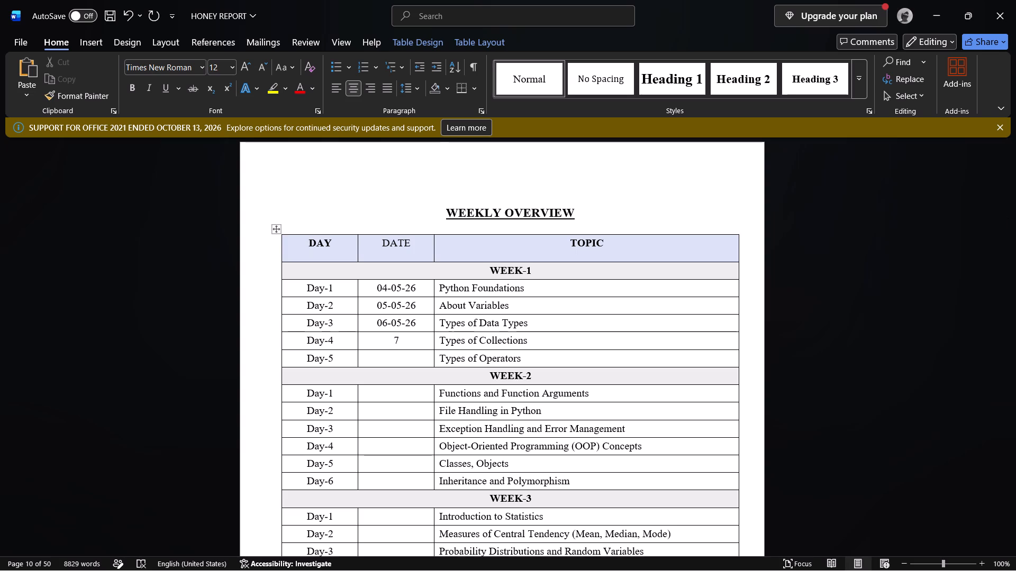
pyautogui.press('-')
pyautogui.press('BackSpace')
pyautogui.press('BackSpace')
pyautogui.press('BackSpace')
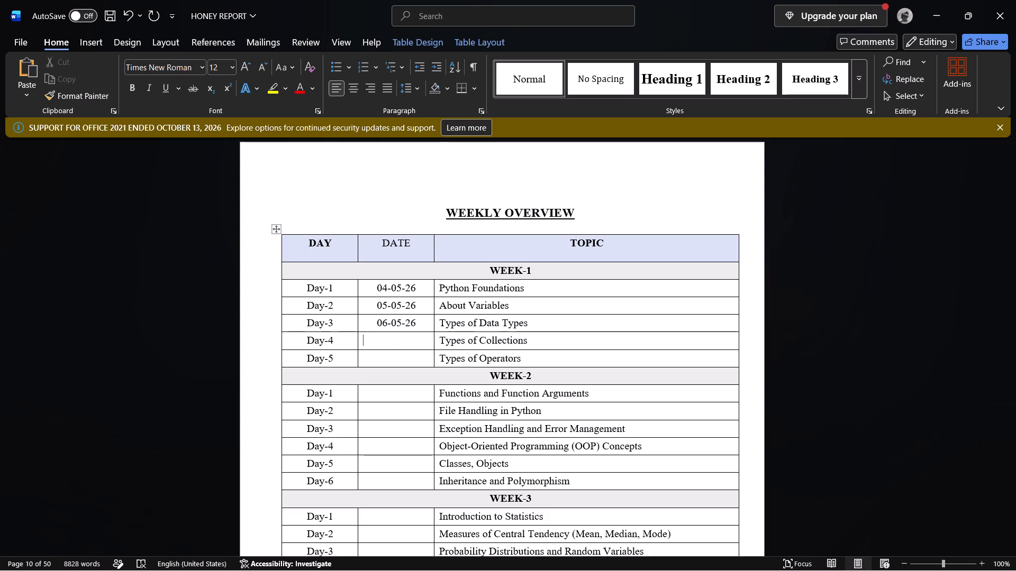
pyautogui.click(396, 340)
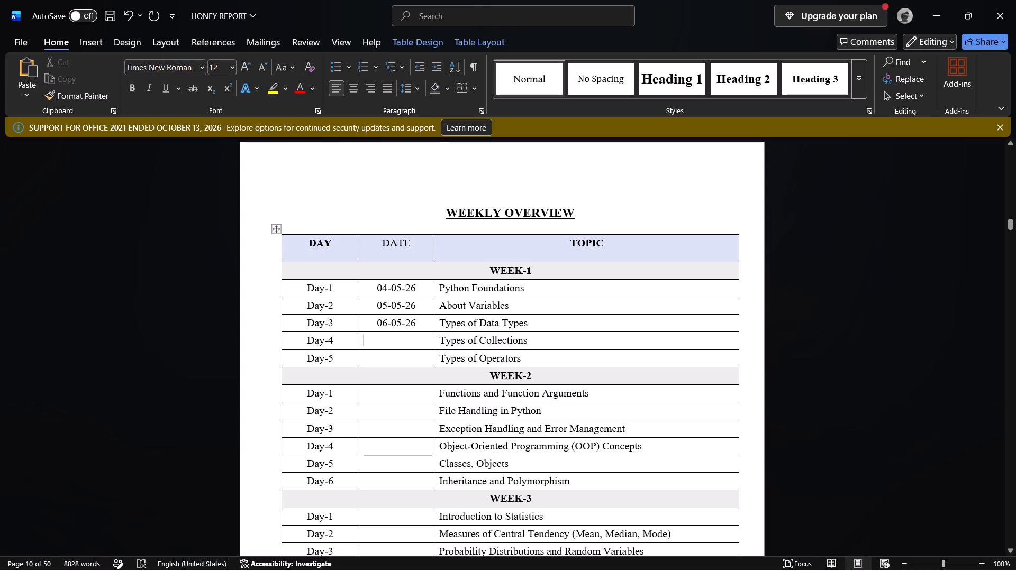
pyautogui.click(397, 341)
pyautogui.write('07')
pyautogui.press('BackSpace')
pyautogui.press('BackSpace')
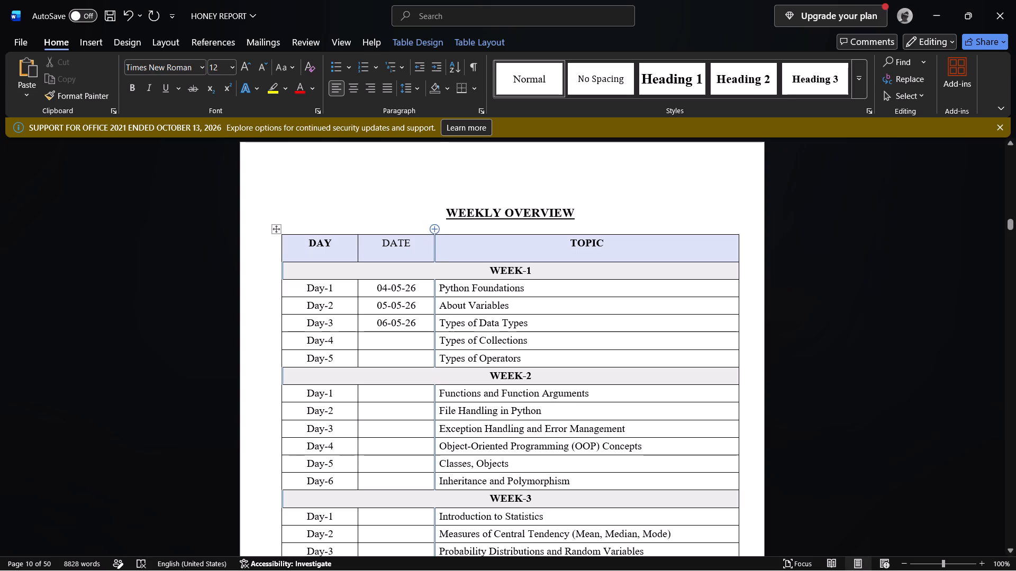
pyautogui.click(357, 86)
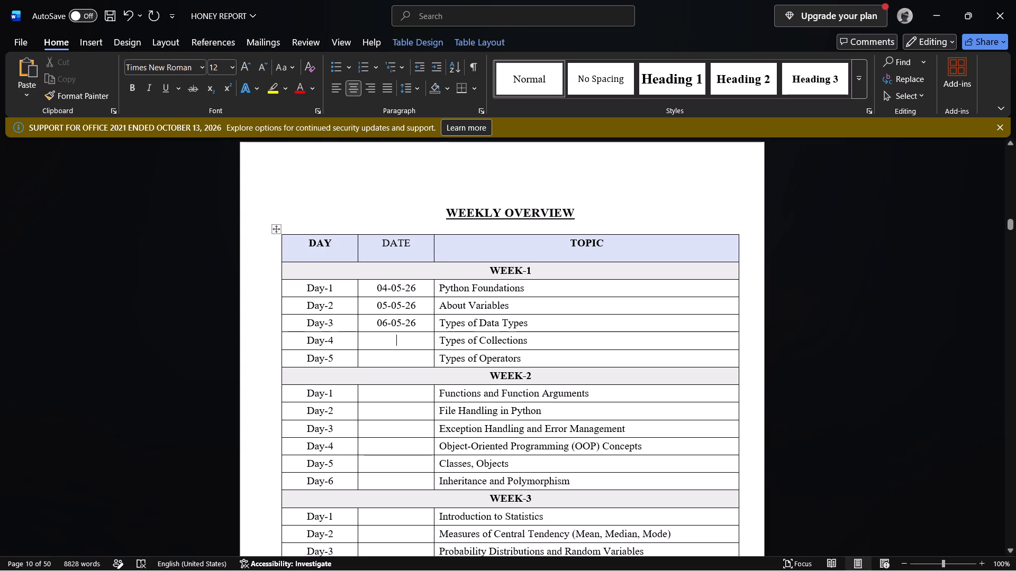
pyautogui.write('07')
pyautogui.write('-05')
pyautogui.write('-26')
# Enter 08-05-26 as the date for Week-1 Day-5, Types of Operators, in the Weekly Overview table.
pyautogui.click(390, 358)
pyautogui.write('08')
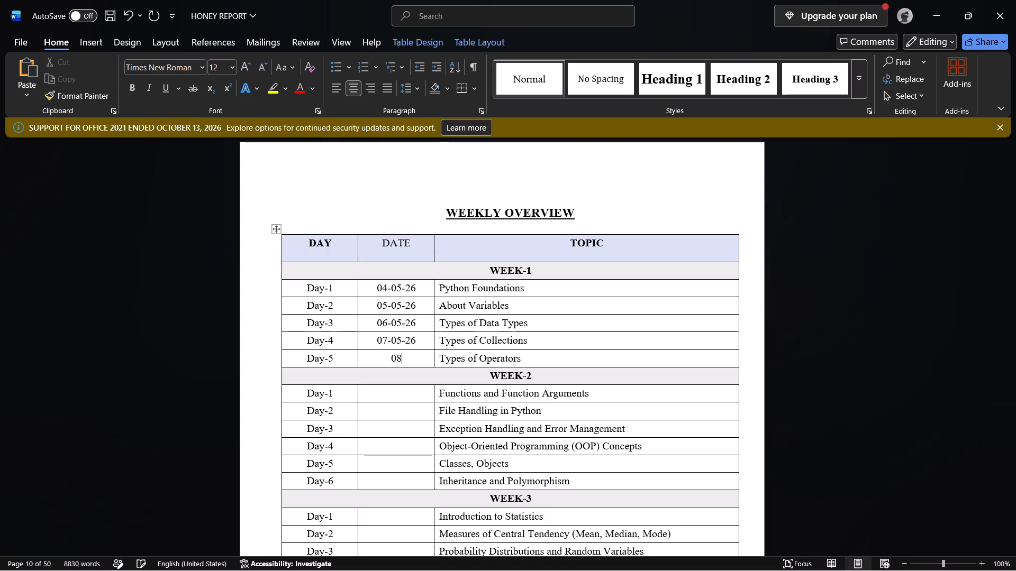
pyautogui.write('-0')
pyautogui.press('5')
pyautogui.write('-26')
# Enter 11-05-26 as the date for Week-2 Day-1, Functions and Function Arguments, keeping it on a single line.
pyautogui.click(376, 400)
pyautogui.write('11')
pyautogui.write('-05-26')
pyautogui.press('Return')
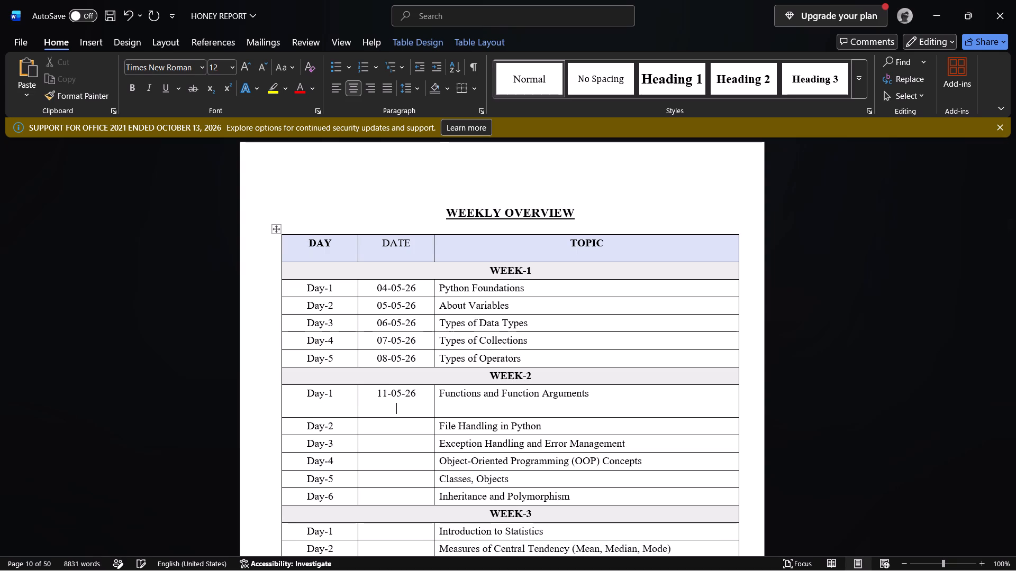
pyautogui.press('BackSpace')
pyautogui.press('BackSpace')
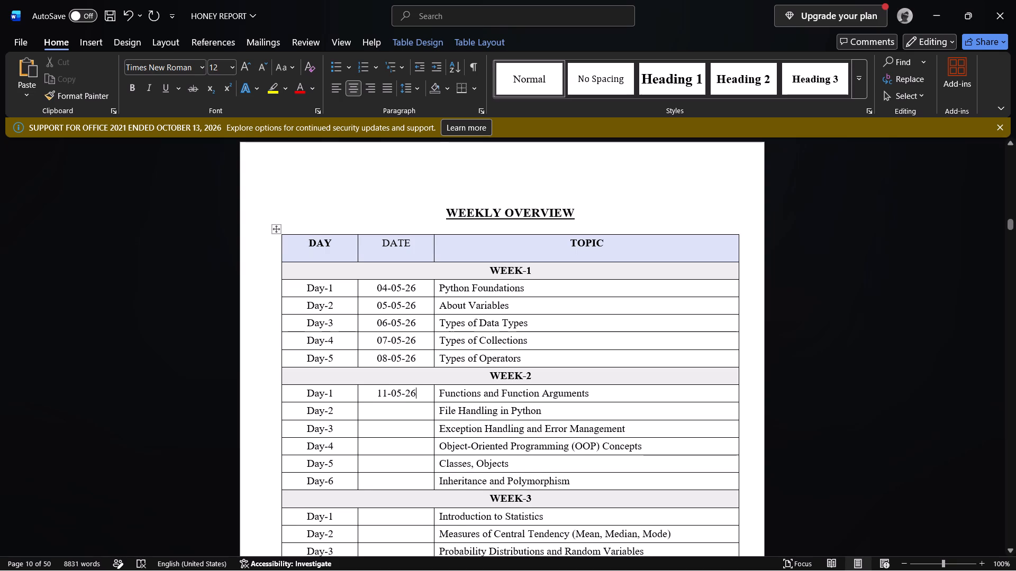
# Fill in the Week-2 dates for Day-2 through Day-4 with 12-05-26, 13-05-26 and 14-05-26.
pyautogui.click(389, 409)
pyautogui.write('12-')
pyautogui.write('05-26')
pyautogui.click(388, 424)
pyautogui.write('13-05-26')
pyautogui.click(391, 445)
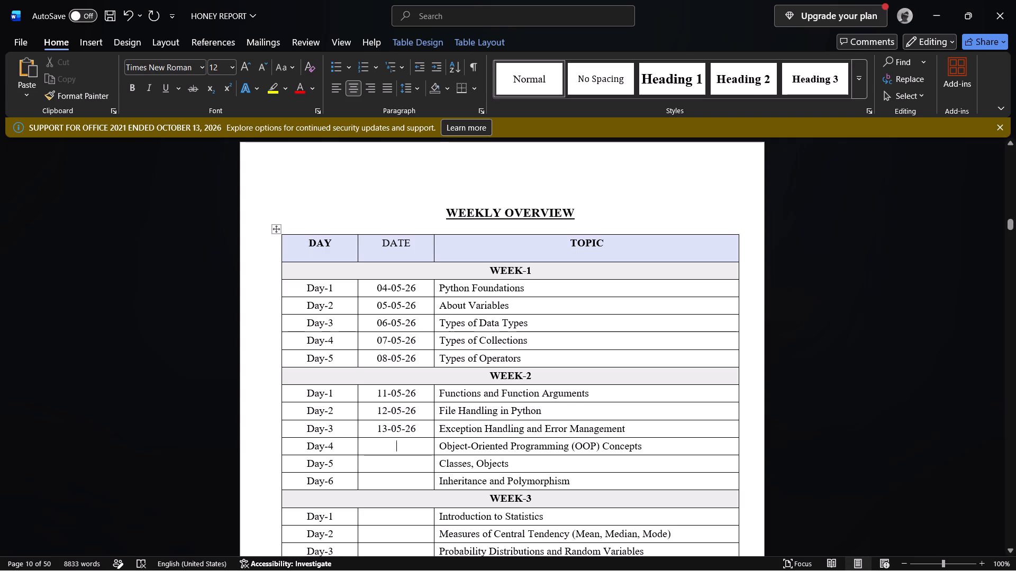
pyautogui.write('14-05-26')
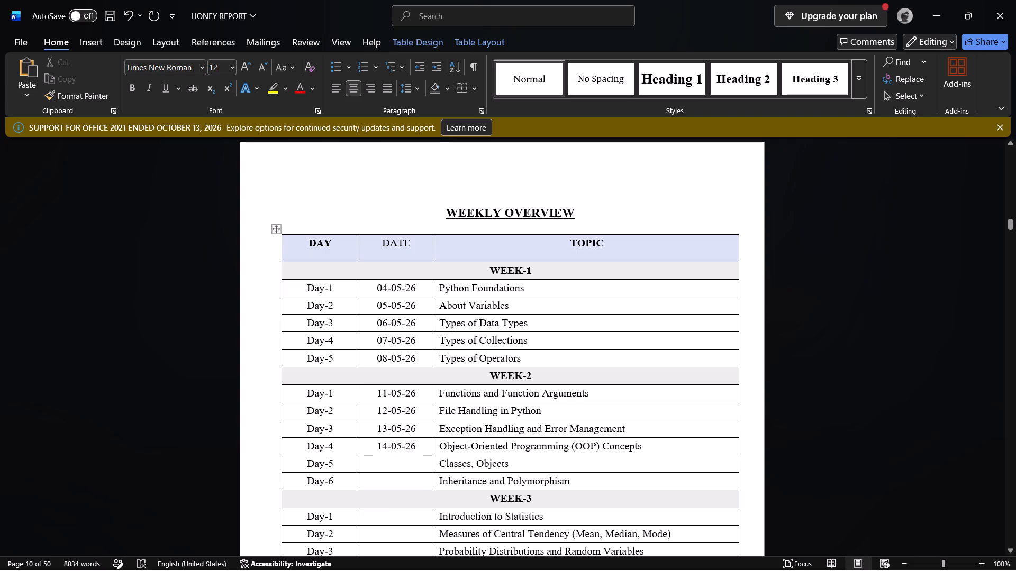
# Fill in the Week-2 dates for Day-5 and Day-6 with 15-05-26 and 16-05-26.
pyautogui.click(389, 467)
pyautogui.write('15-0')
pyautogui.write('50')
pyautogui.press('BackSpace')
pyautogui.write('-26')
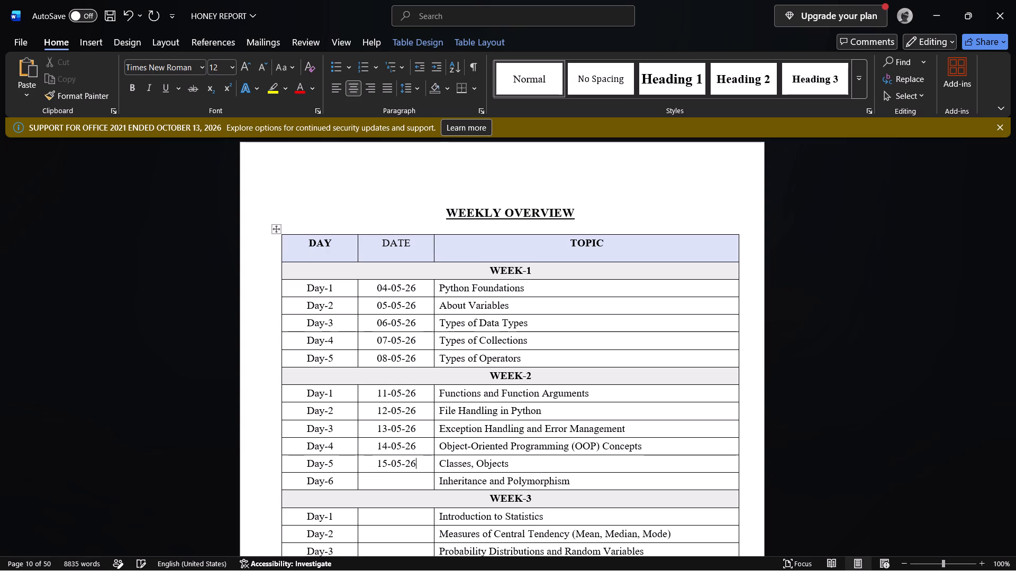
pyautogui.click(384, 485)
pyautogui.write('16-05')
pyautogui.write('-26')
# Fill in the Week-3 dates for Day-1 through Day-3 with 18-05-26, 19-05-26 and 20-05-26.
pyautogui.scroll(-1, 348, 486)
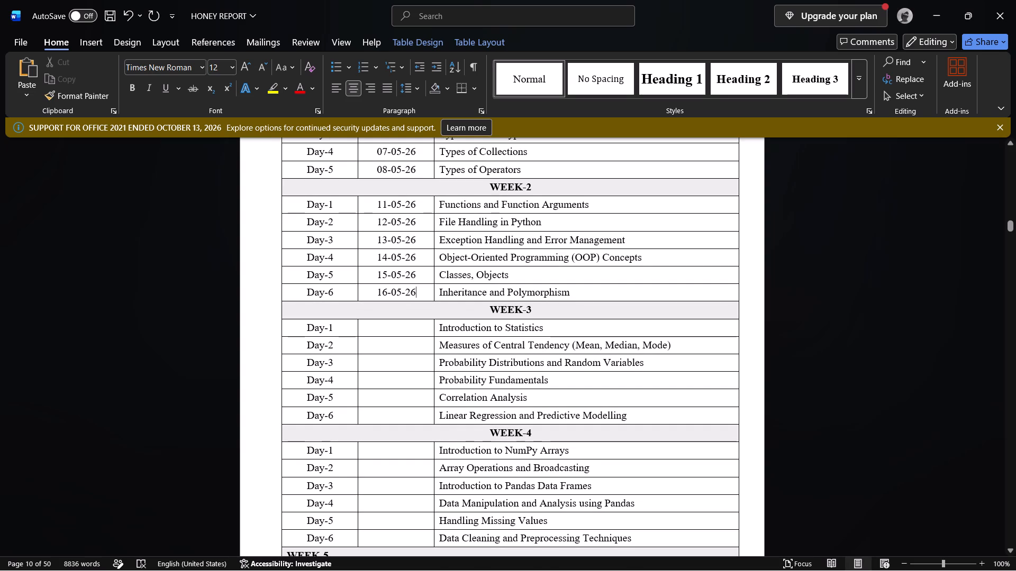
pyautogui.click(389, 330)
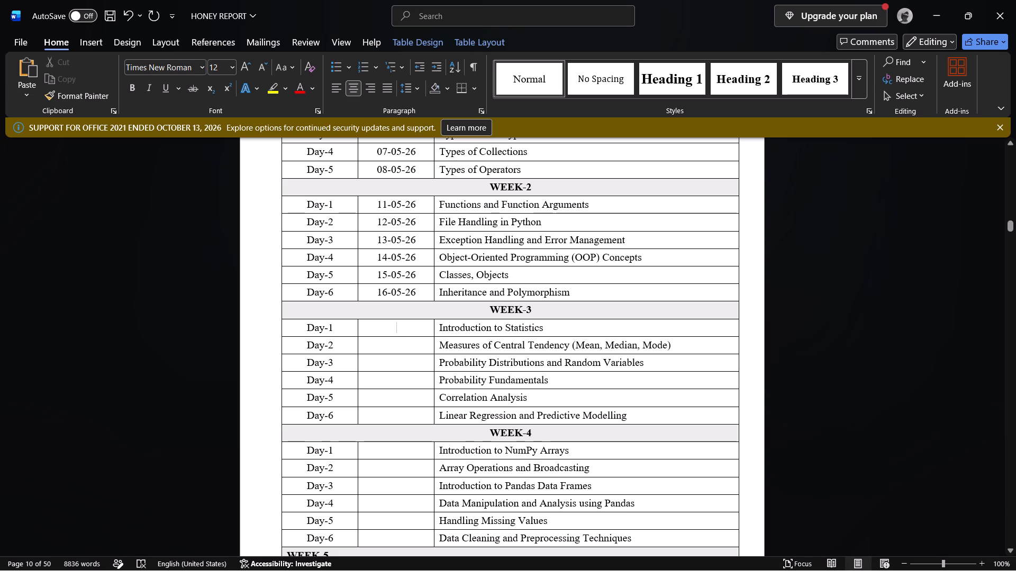
pyautogui.write('18')
pyautogui.write('-05-26')
pyautogui.click(385, 340)
pyautogui.press('1')
pyautogui.press('9')
pyautogui.write('-05-26')
pyautogui.click(395, 363)
pyautogui.write('20-')
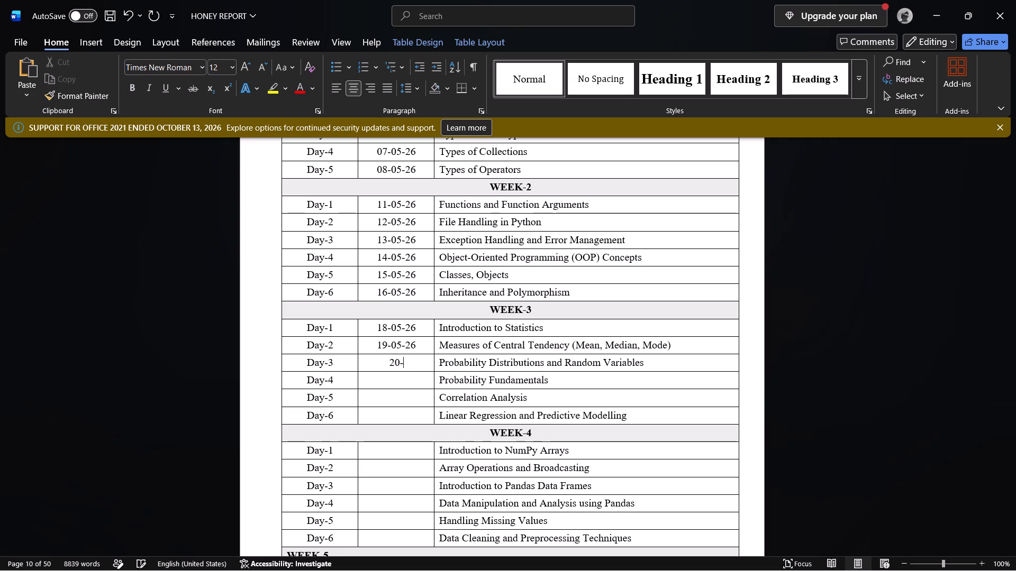
pyautogui.write('05-26')
# Fill in the Week-3 dates for Day-4 through Day-6 with 21-05-26, 22-05-26 and 23-05-26.
pyautogui.click(397, 385)
pyautogui.write('21-05-26')
pyautogui.click(406, 403)
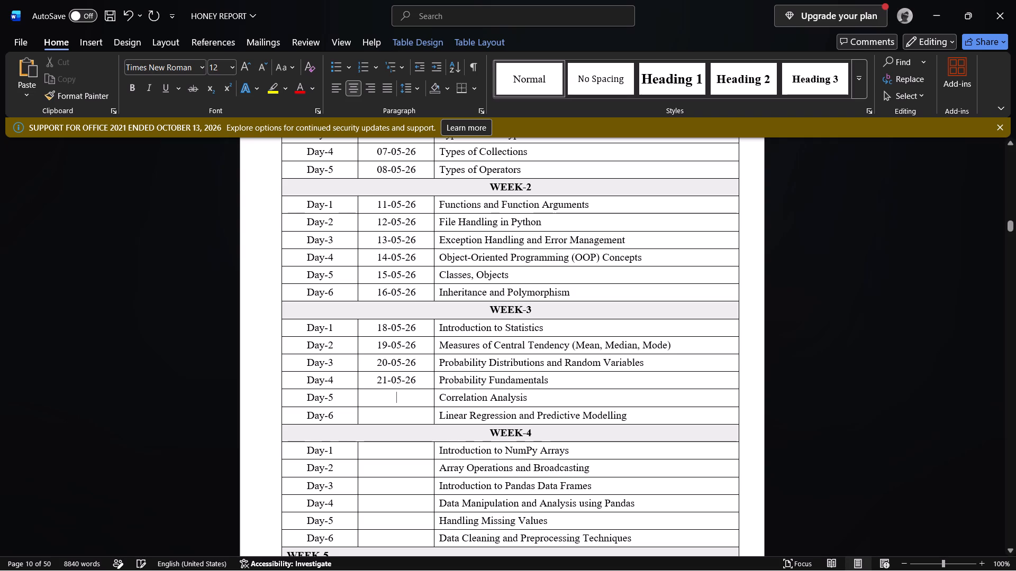
pyautogui.write('22-05-0')
pyautogui.press('BackSpace')
pyautogui.write('26')
pyautogui.click(398, 419)
pyautogui.write('23-')
pyautogui.write('05-26')
# Fill in the Week-4 dates for Day-1 through Day-3 with 25-05-26, 26-05-26 and 27-05-26.
pyautogui.scroll(-1, 395, 426)
pyautogui.click(393, 353)
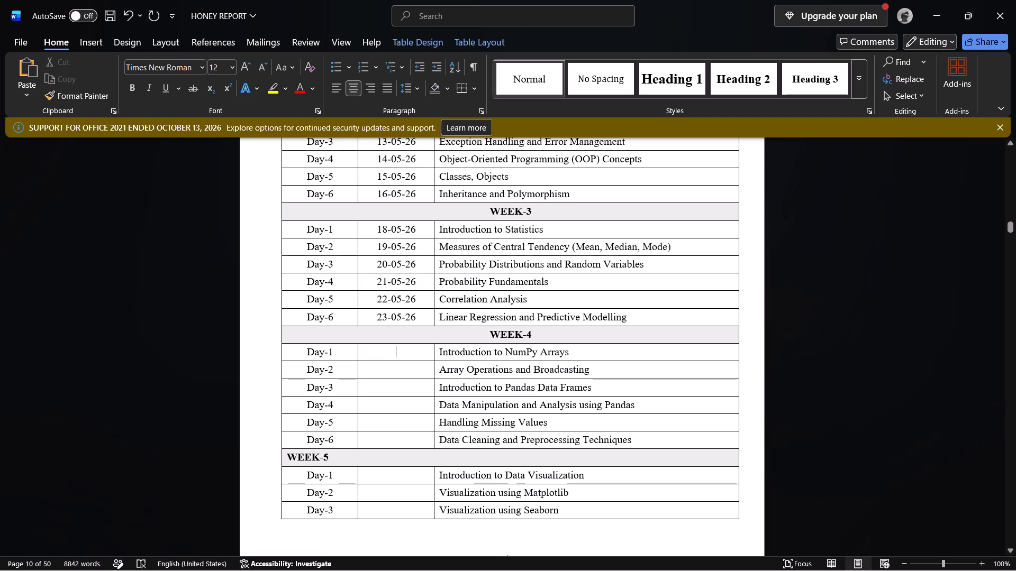
pyautogui.press('2')
pyautogui.write('5-')
pyautogui.write('05-26')
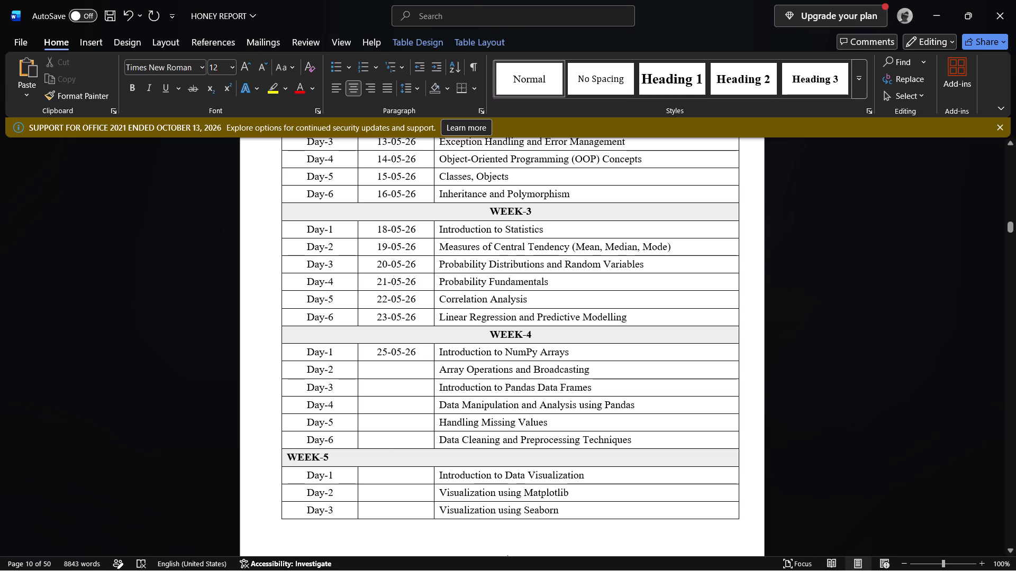
pyautogui.click(392, 372)
pyautogui.press('2')
pyautogui.write('6-05-26')
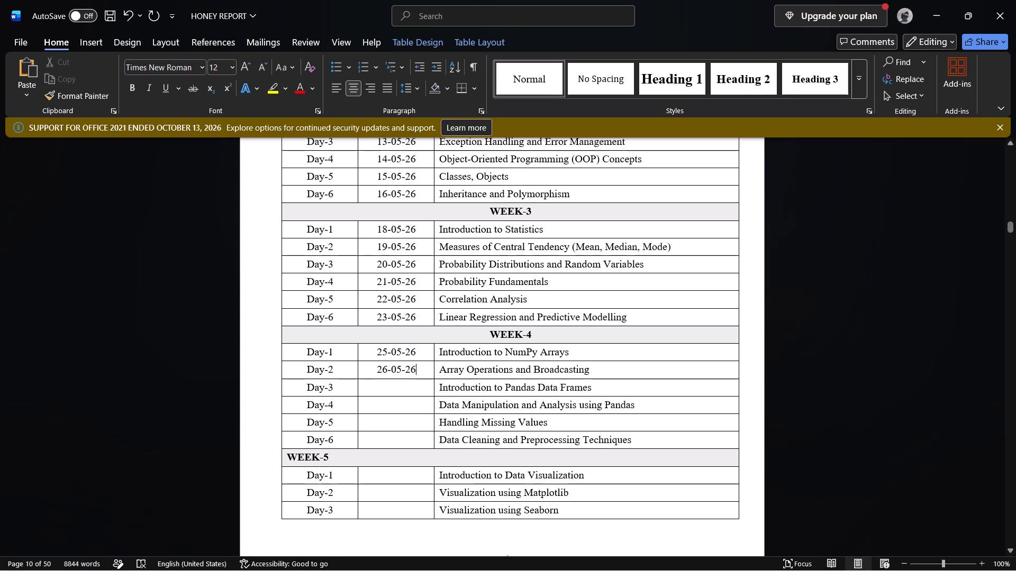
pyautogui.click(396, 383)
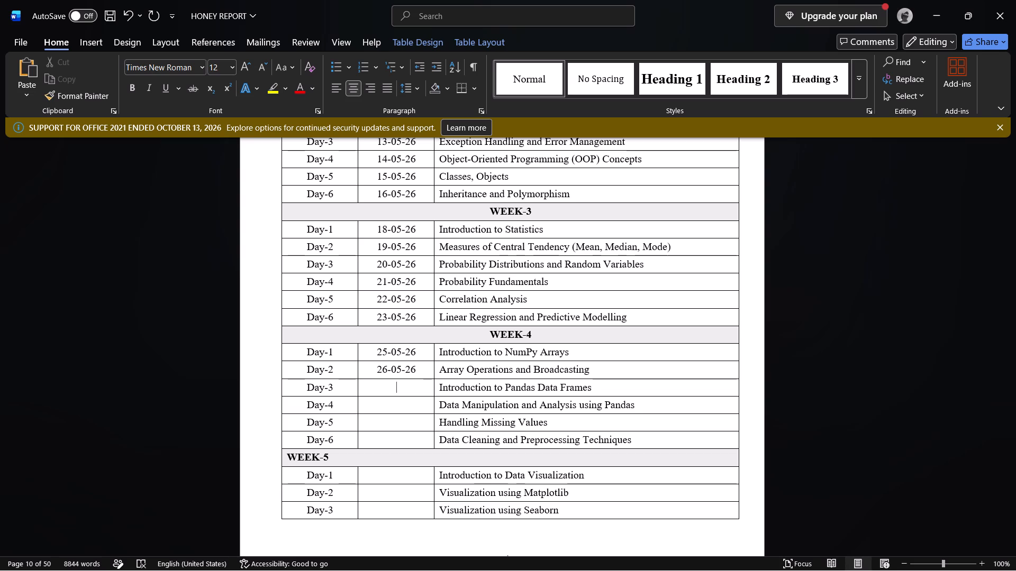
pyautogui.write('27')
pyautogui.write('-05-26')
# Fill in the Week-4 dates for Day-4 through Day-6 with 28-05-26, 29-05-26 and 30-05-26.
pyautogui.click(404, 400)
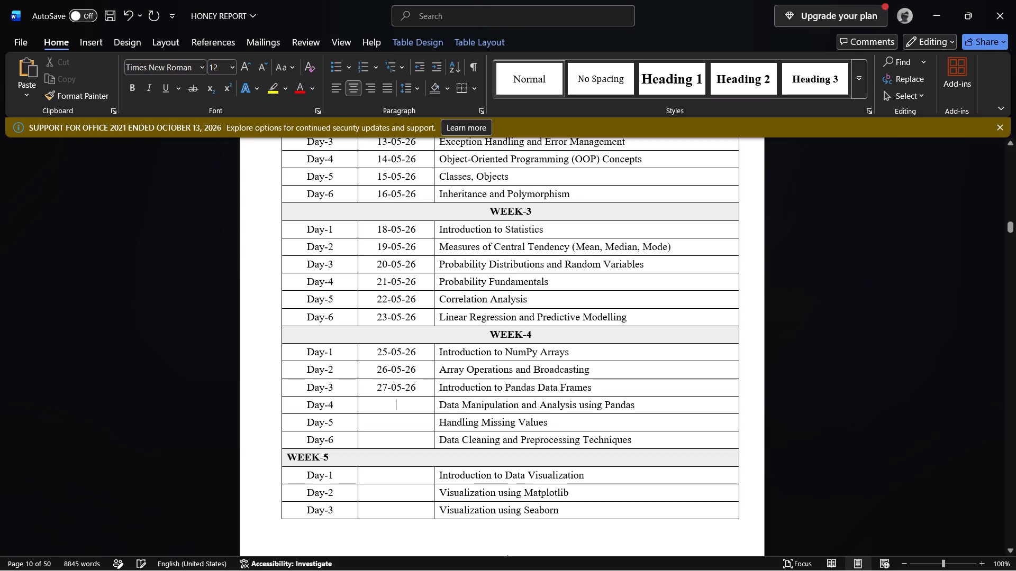
pyautogui.press('5')
pyautogui.press('BackSpace')
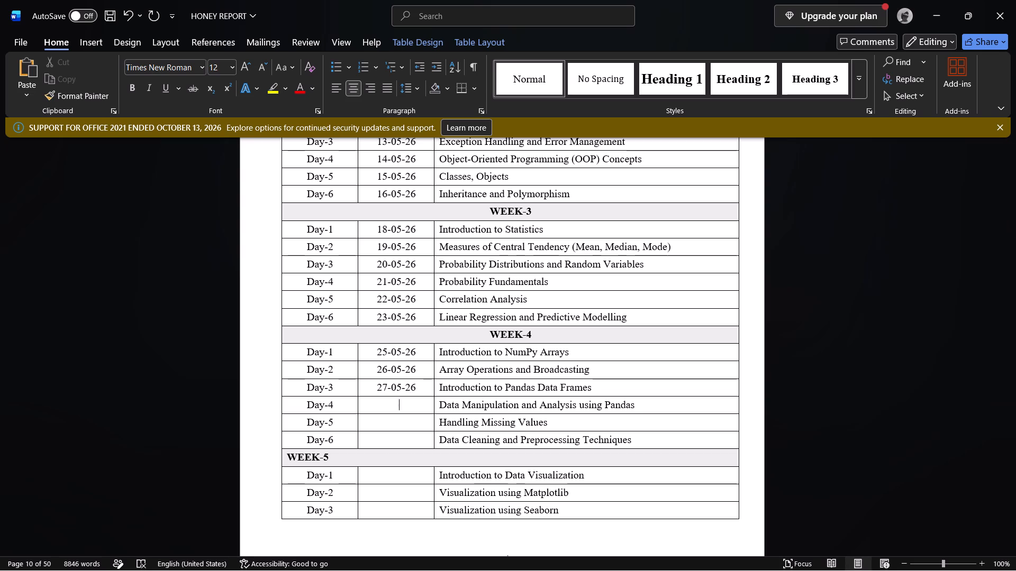
pyautogui.write('28-05-26')
pyautogui.press('Down')
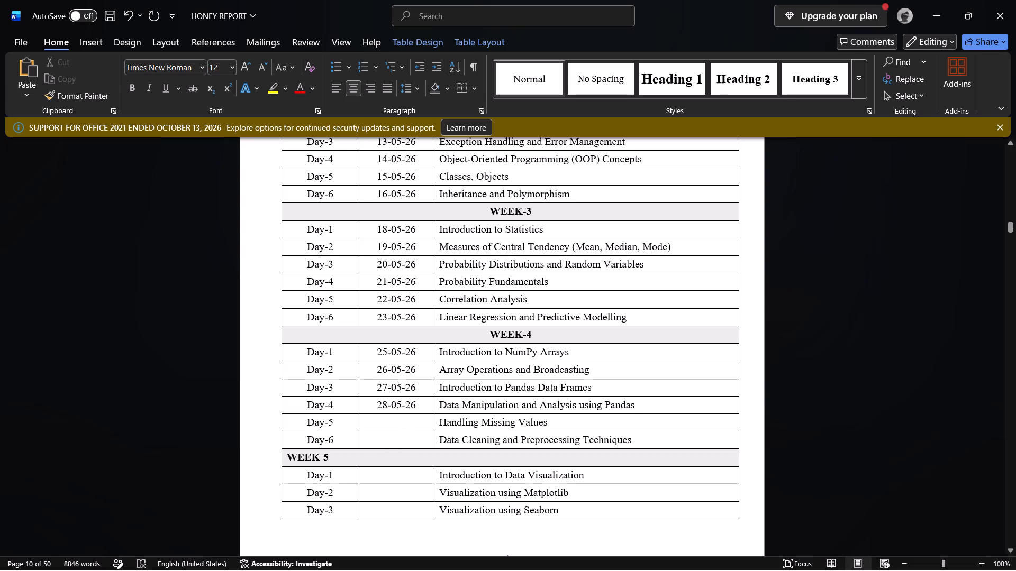
pyautogui.write('29-05-26')
pyautogui.press('Down')
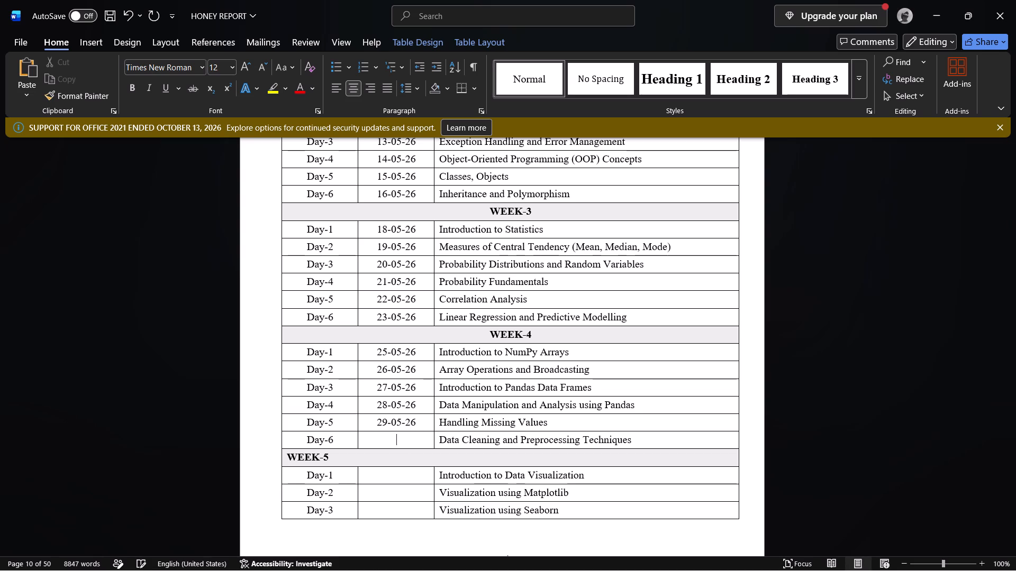
pyautogui.write('30')
pyautogui.write('-05-26')
# Fill in the Week-5 dates for Day-1 through Day-3 with 1-06-26, 02-03-26 and 03-06-26.
pyautogui.scroll(-1, 397, 420)
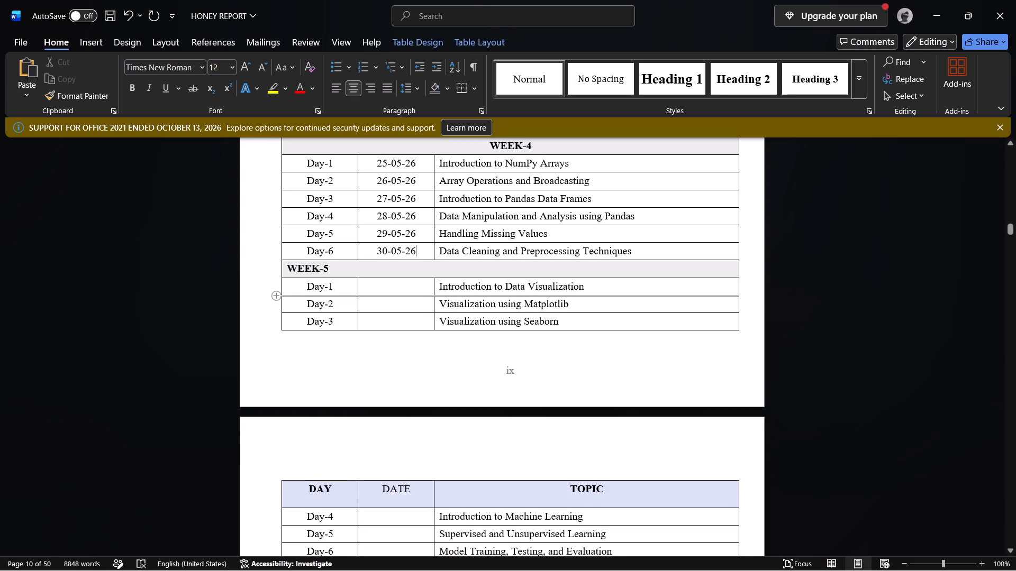
pyautogui.click(377, 283)
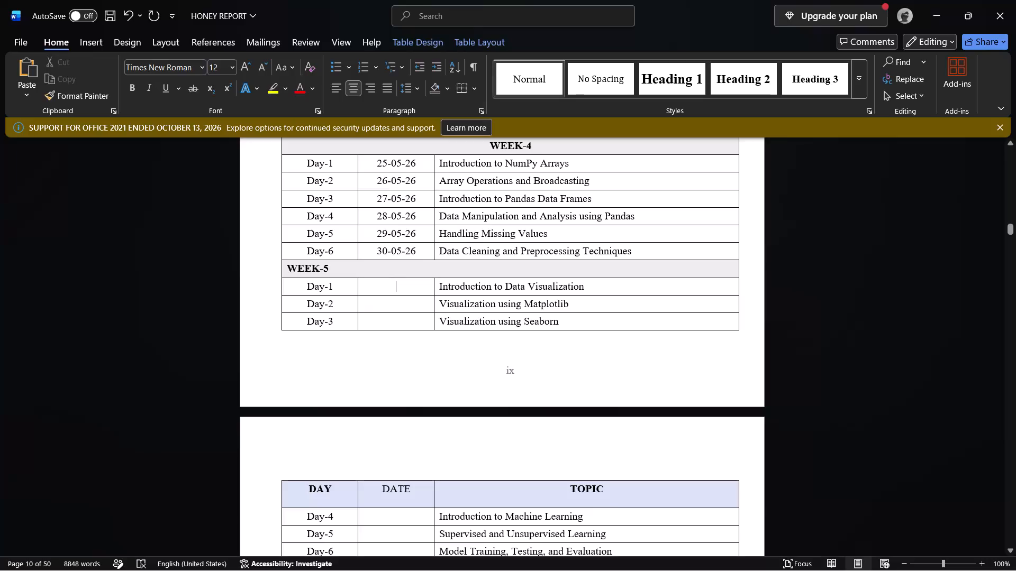
pyautogui.write('1-06-26')
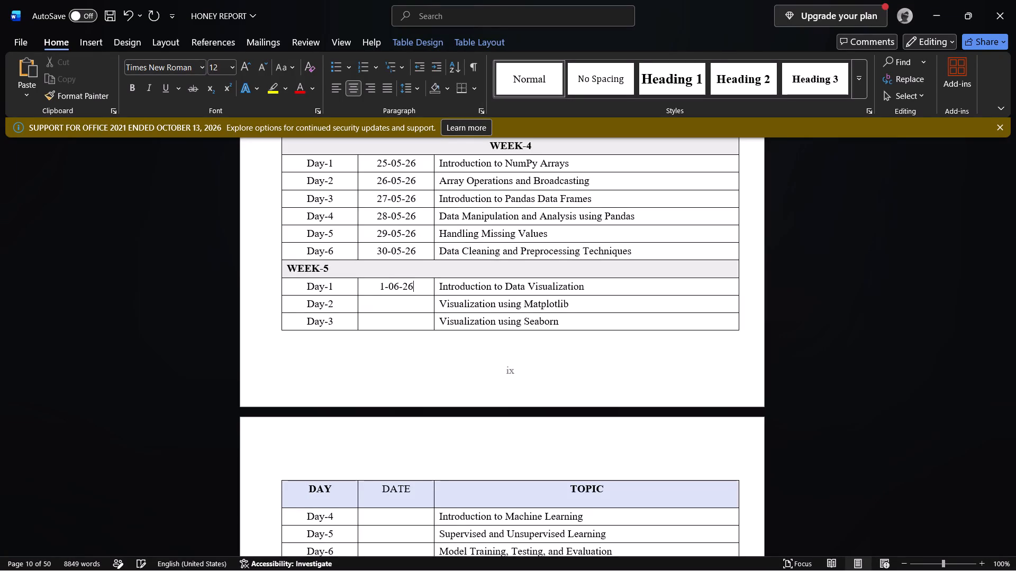
pyautogui.press('Down')
pyautogui.write('02-')
pyautogui.write('03-26')
pyautogui.press('Down')
pyautogui.write('03')
pyautogui.write('-060')
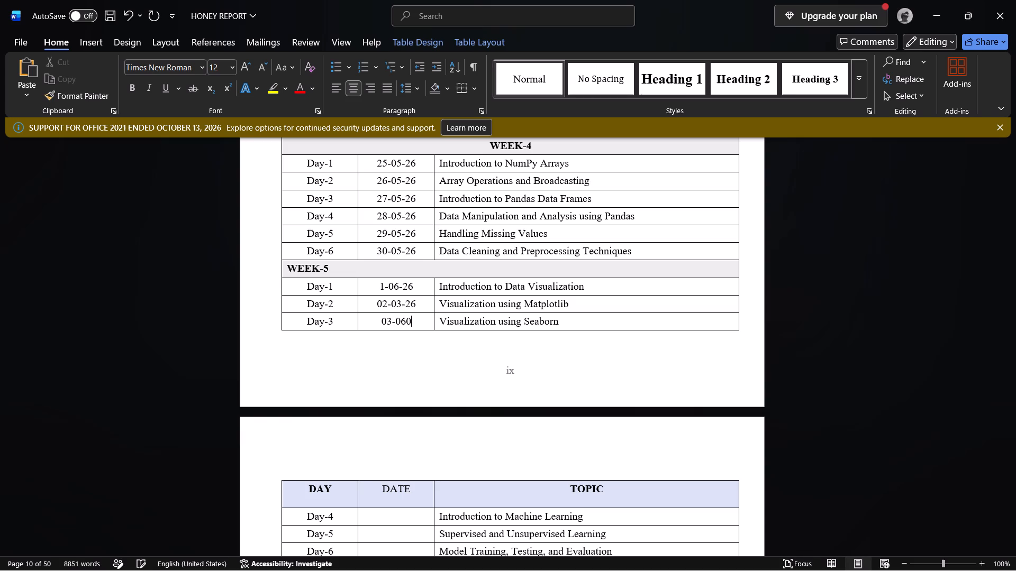
pyautogui.press('BackSpace')
pyautogui.write('-26')
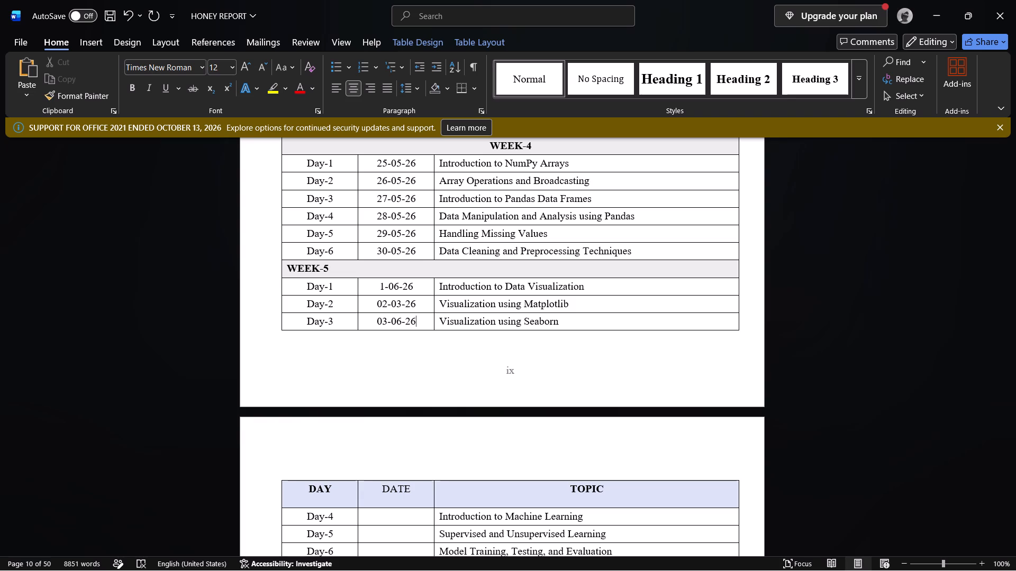
# Add a leading zero to the Week-5 Day-1 date so it reads 01-06-26.
pyautogui.press('Up')
pyautogui.press('Up')
pyautogui.press('Left')
pyautogui.press('Left')
pyautogui.press('Left')
pyautogui.press('Left')
pyautogui.press('Left')
pyautogui.press('Left')
pyautogui.press('Left')
pyautogui.press('0')
# Fill in the Week-5 dates for Day-4 through Day-6 with 04-06-26, 05-06-26 and 06-06-26.
pyautogui.press('Down')
pyautogui.press('Down')
pyautogui.press('Down')
pyautogui.press('Down')
pyautogui.press('Up')
pyautogui.write('04')
pyautogui.write('-06-26')
pyautogui.press('Down')
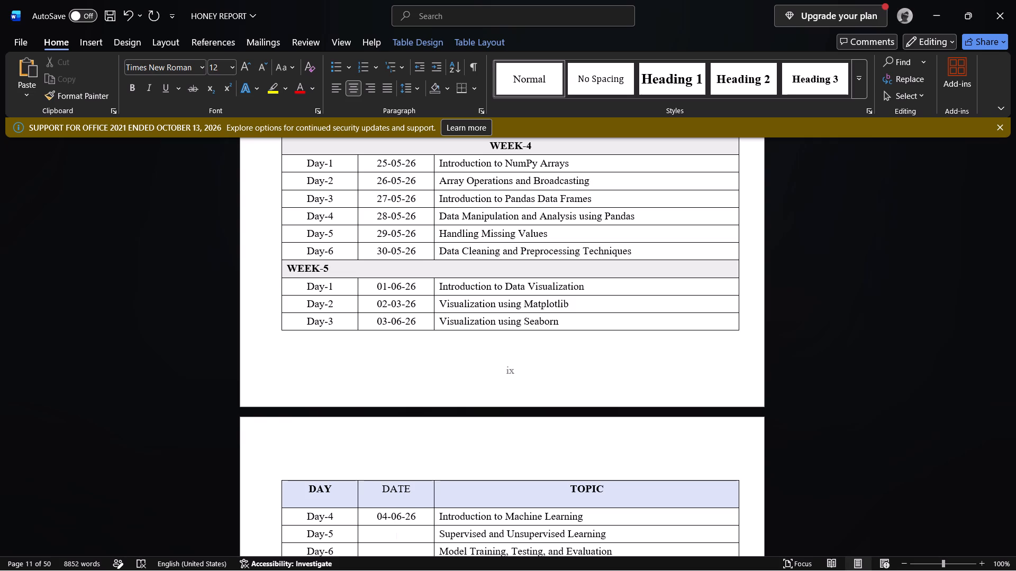
pyautogui.write('05')
pyautogui.write('-06')
pyautogui.write('-26')
pyautogui.scroll(-1, 377, 283)
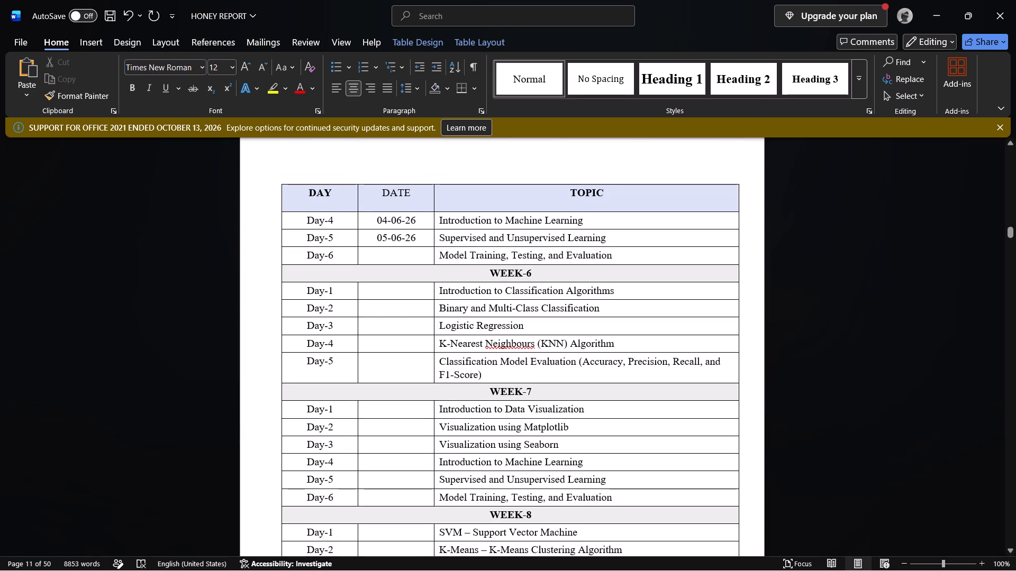
pyautogui.click(390, 259)
pyautogui.write('06-06')
pyautogui.write('-26')
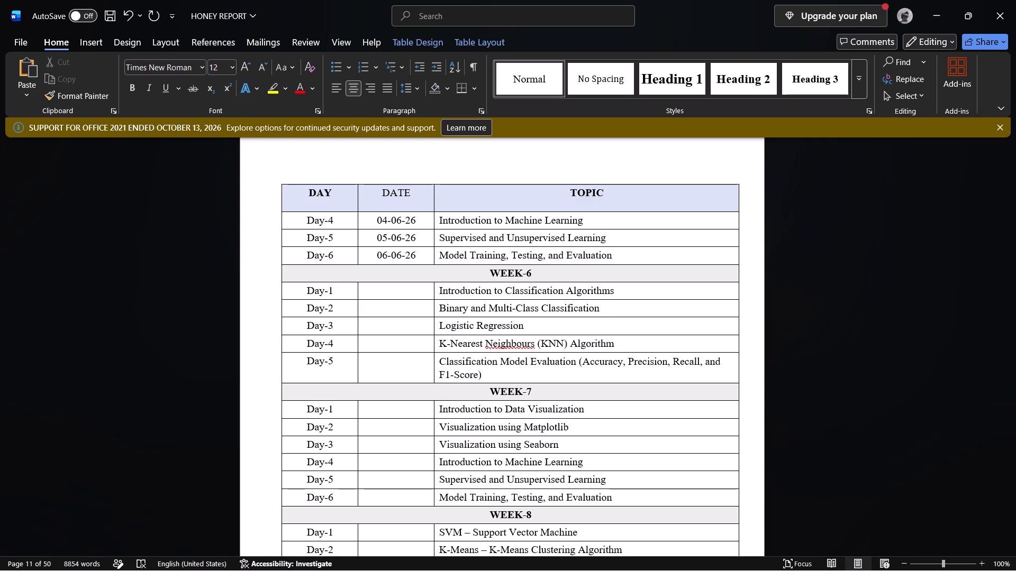
# Start the Week-6 dates by entering 08-06-26 for Day-1, Introduction to Classification Algorithms.
pyautogui.press('Down')
pyautogui.press('Down')
pyautogui.scroll(1, 390, 259)
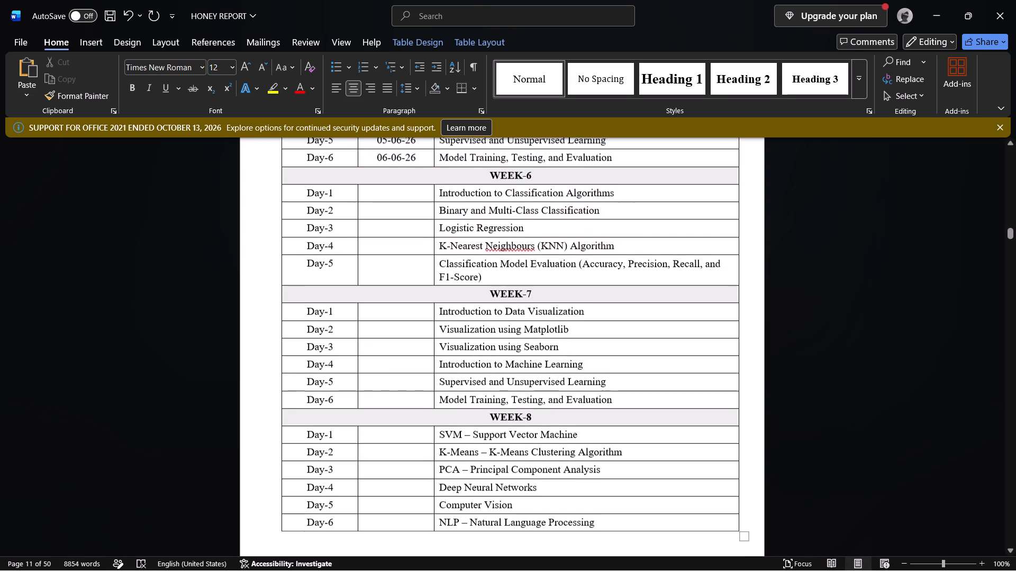
pyautogui.write('08-06')
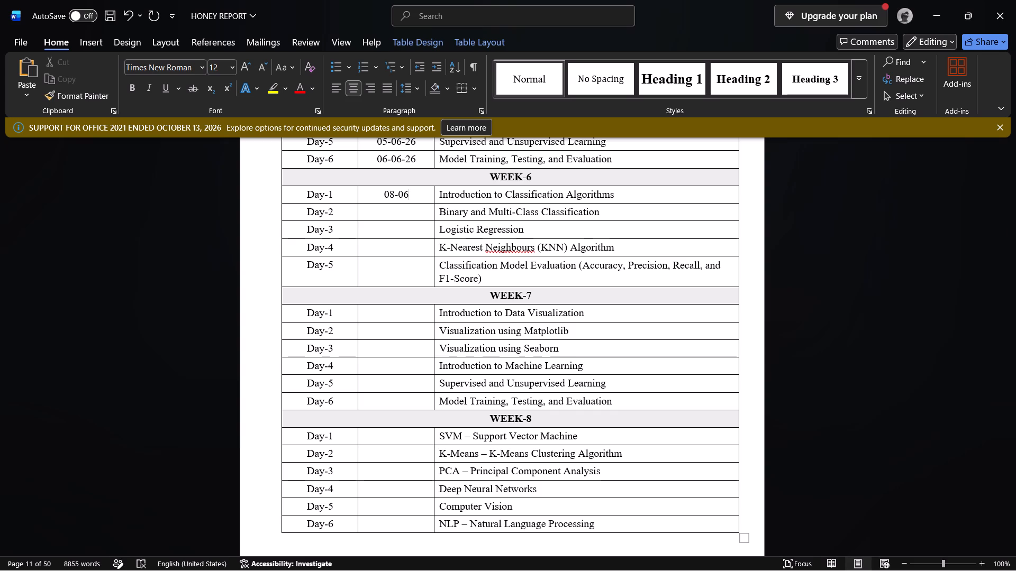
pyautogui.write('-26')
pyautogui.press('Down')
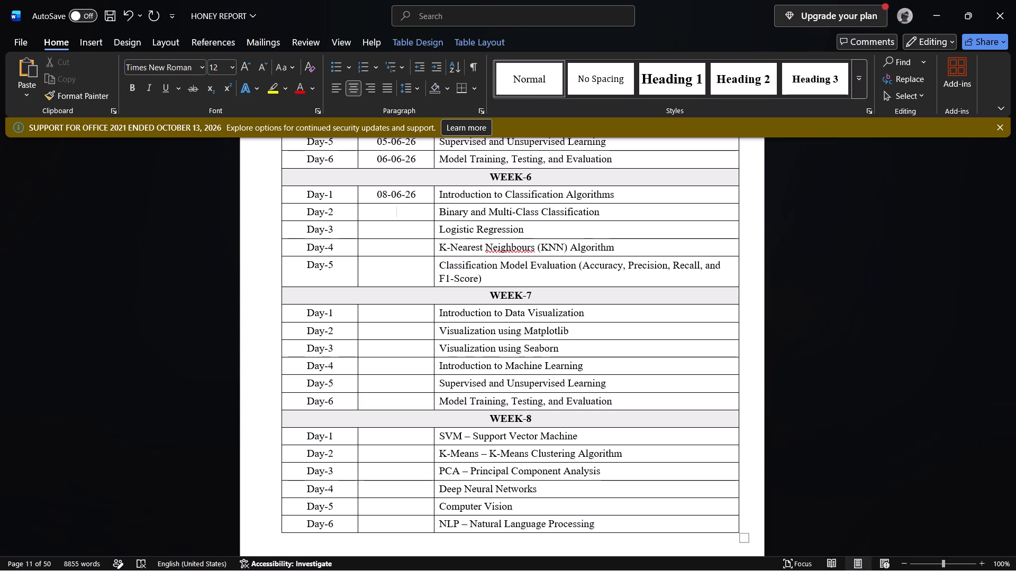
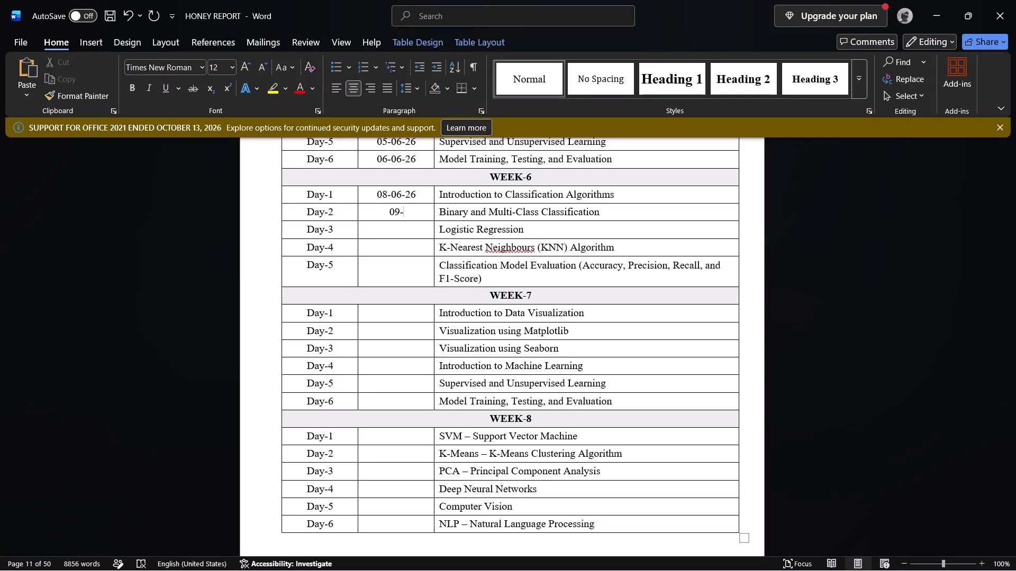
# Fill in the Week-6 dates for Day-2 through Day-5 with 09-06-26, 10-06-26, 11-06-26 and 12-06-26.
pyautogui.write('06-')
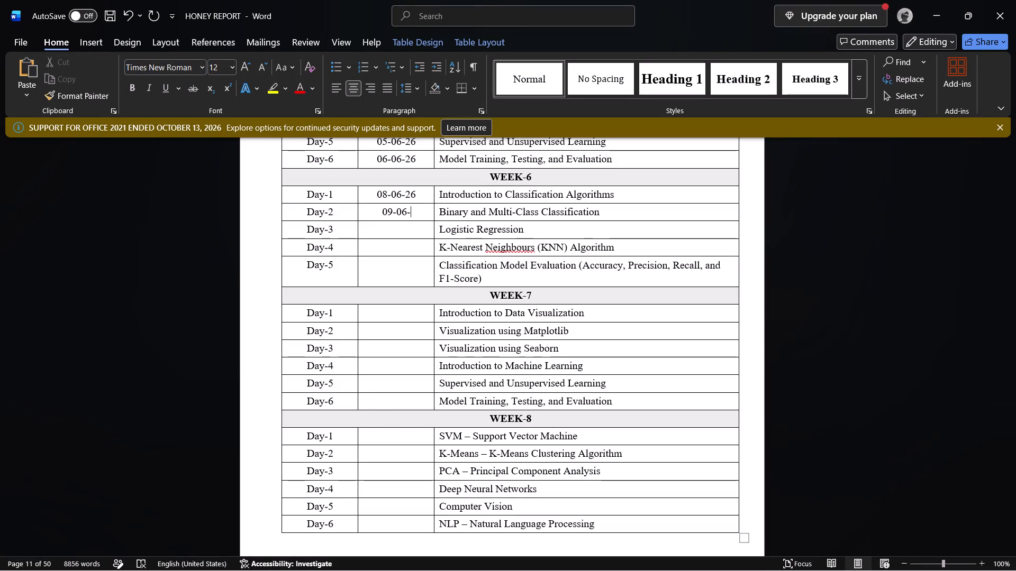
pyautogui.write('26')
pyautogui.press('Down')
pyautogui.write('10-06')
pyautogui.press('-')
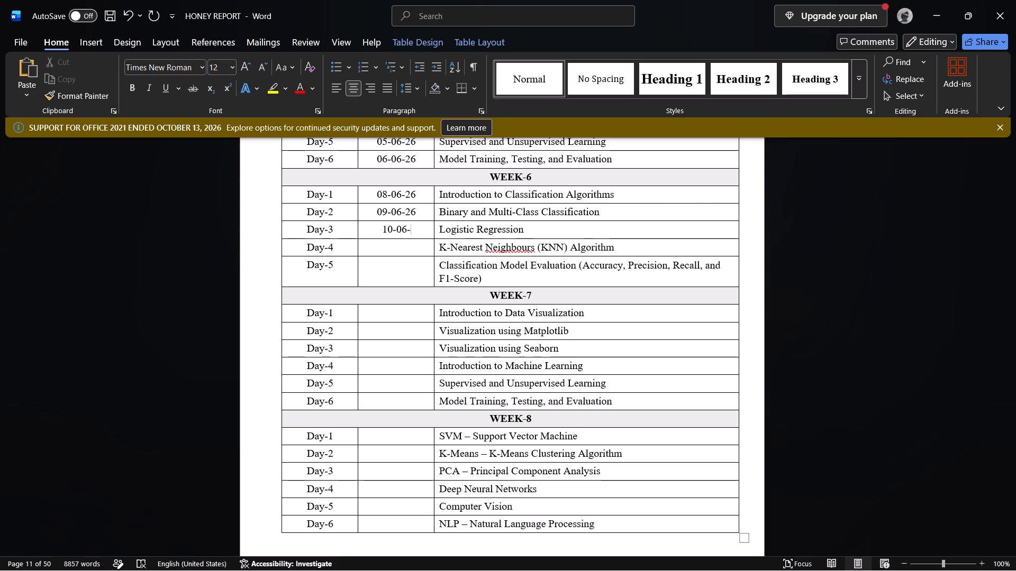
pyautogui.write('26')
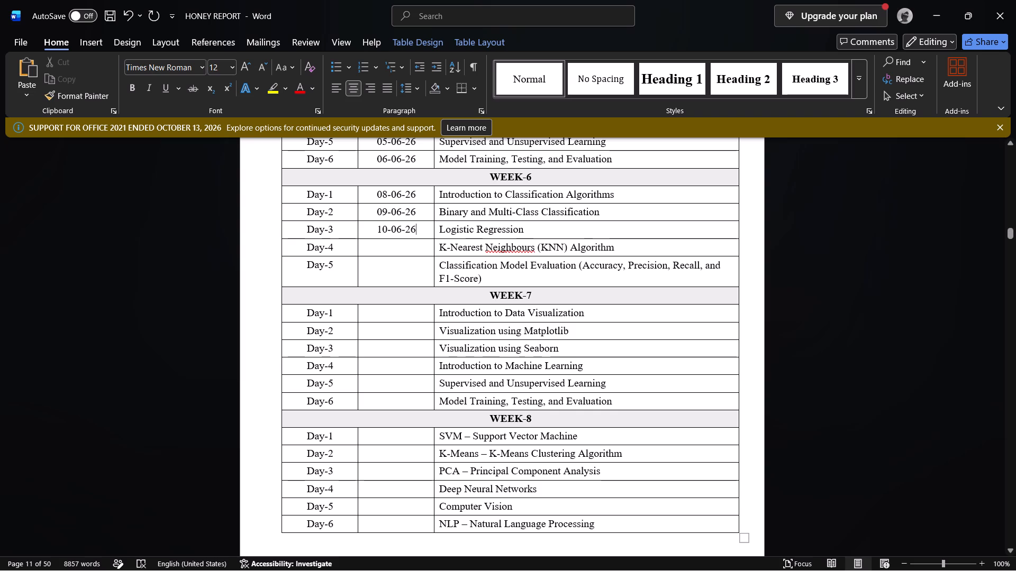
pyautogui.click(390, 250)
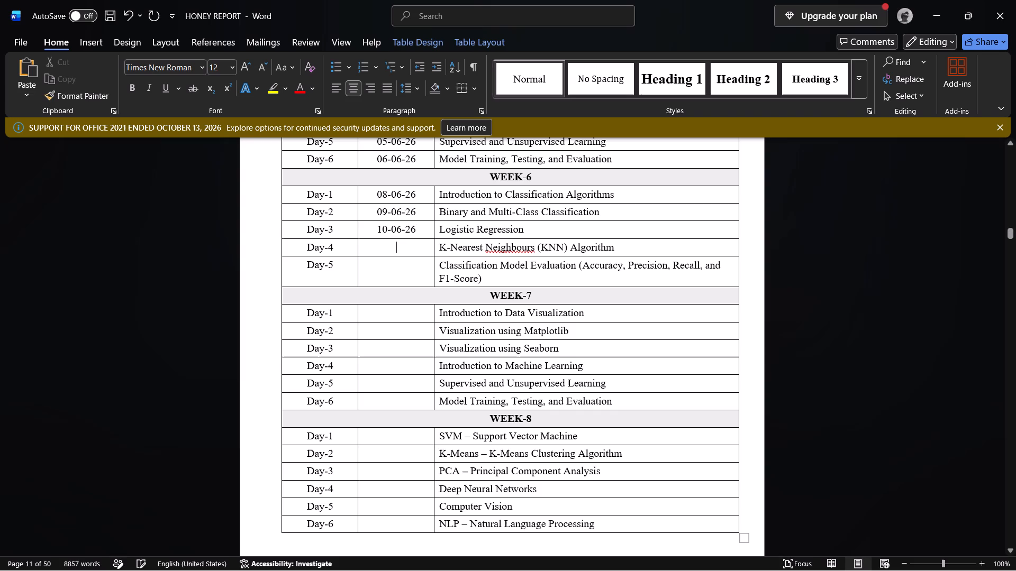
pyautogui.write('11')
pyautogui.write('-06-26')
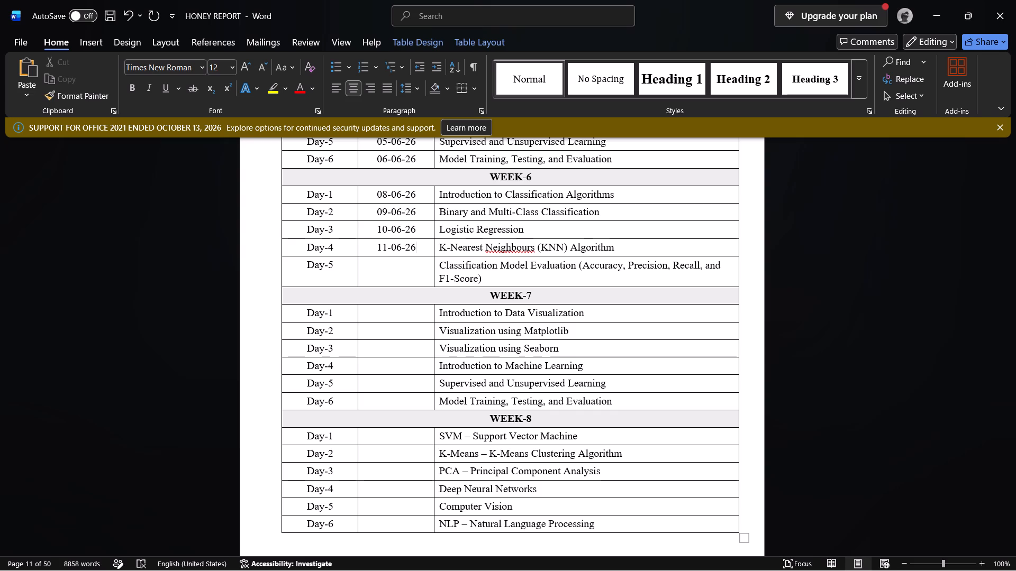
pyautogui.press('Down')
pyautogui.write('12-06-26')
# Fill in the Week-7 dates for Day-1 through Day-3 with 15-06-26, 16-06-26 and 17-06-26.
pyautogui.click(400, 317)
pyautogui.write('15')
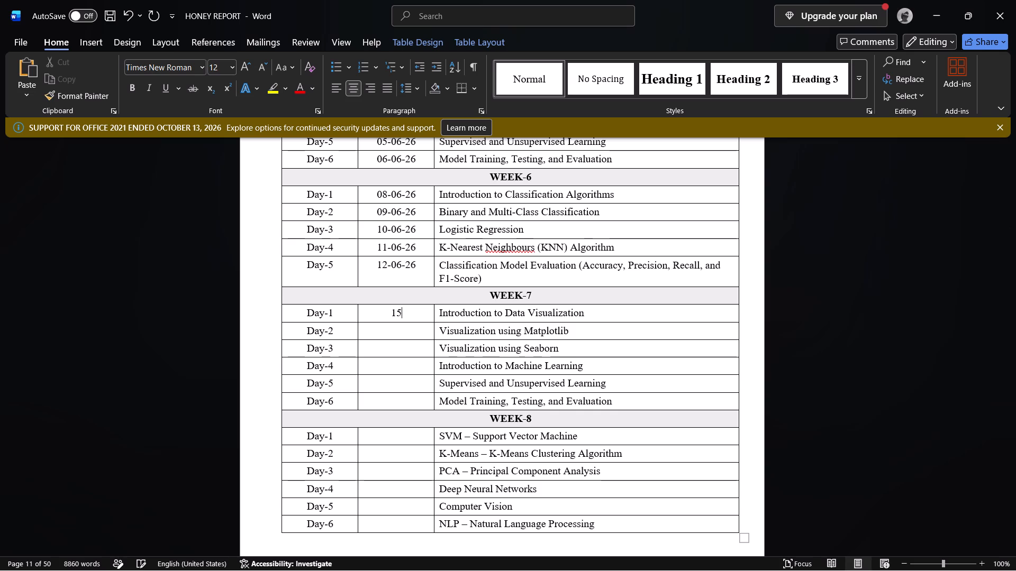
pyautogui.press('-')
pyautogui.write('06-26')
pyautogui.press('Down')
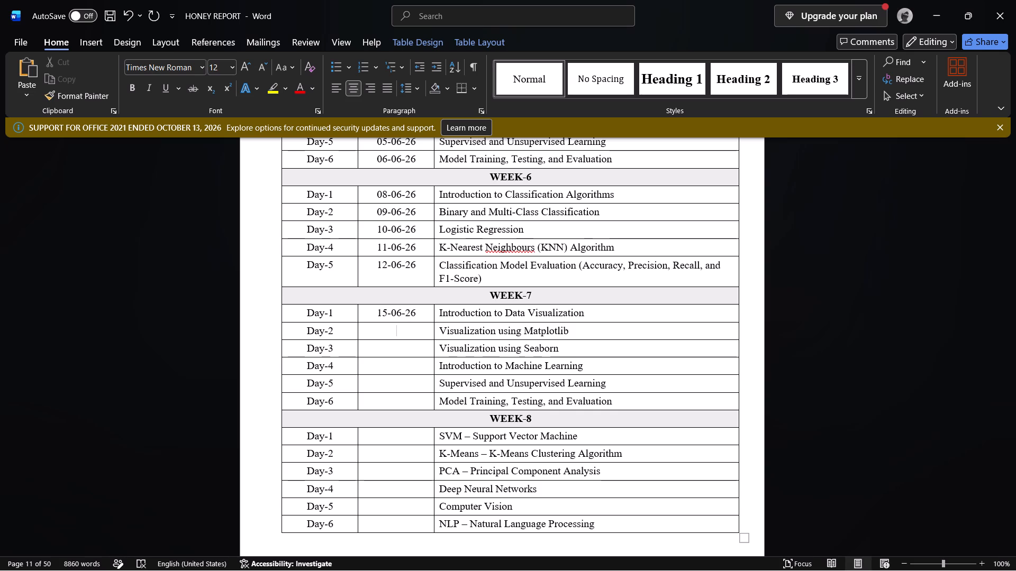
pyautogui.write('16-')
pyautogui.write('06-26')
pyautogui.press('Down')
pyautogui.write('17-6')
pyautogui.press('BackSpace')
pyautogui.write('06')
pyautogui.write('-26')
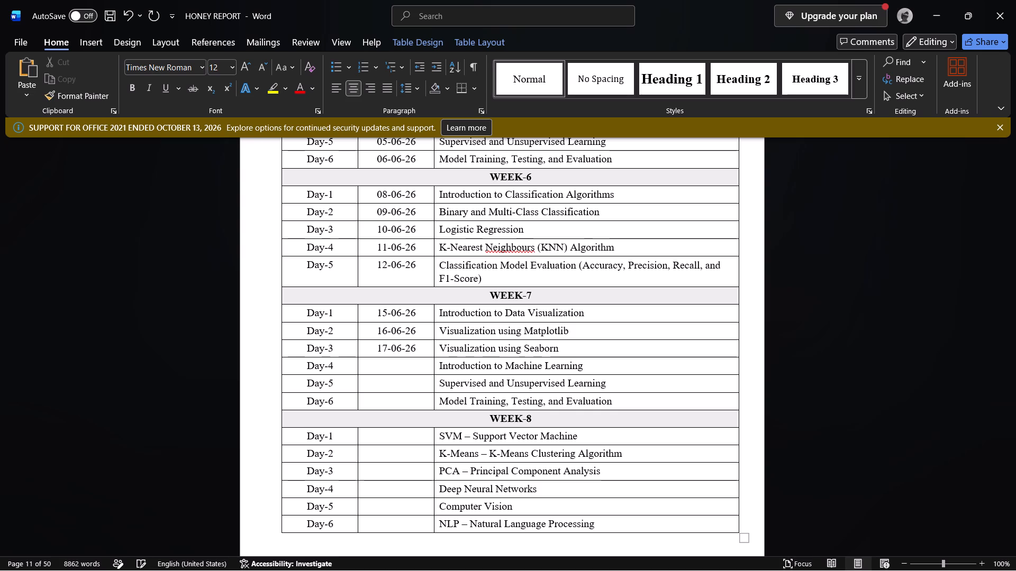
# Fill in the Week-7 dates for Day-4 through Day-6 with 18-06-26, 19-06-26 and 20-06-26.
pyautogui.press('Down')
pyautogui.write('18-06-26')
pyautogui.press('Down')
pyautogui.write('19')
pyautogui.press('-')
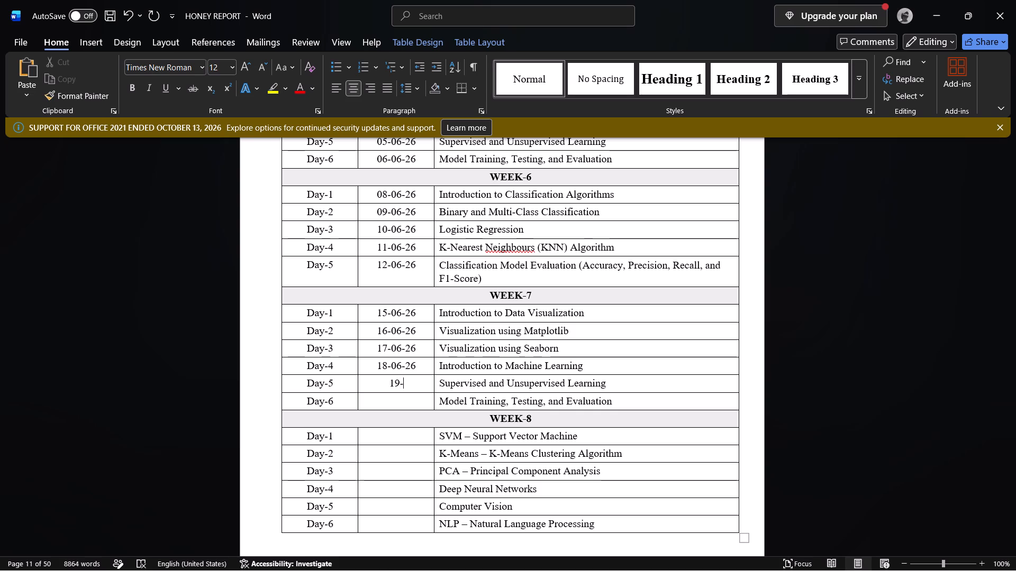
pyautogui.write('06')
pyautogui.write('-26')
pyautogui.press('Down')
pyautogui.write('20-')
pyautogui.write('06-26')
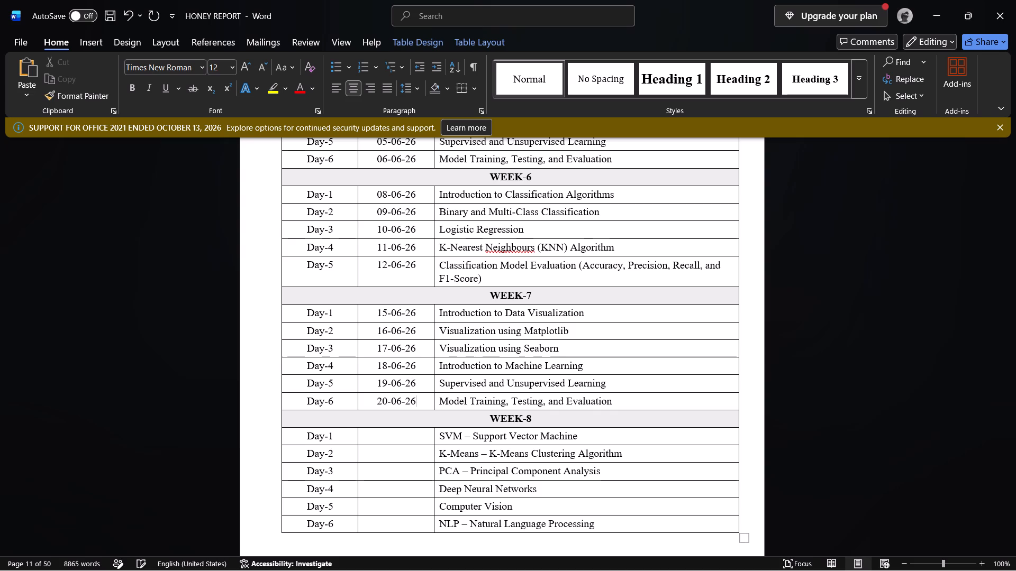
# Fill in the Week-8 dates for Day-1 through Day-3 with 22-06-26, 23-06-26 and 24-06-26.
pyautogui.scroll(-1, 400, 317)
pyautogui.scroll(1, 400, 317)
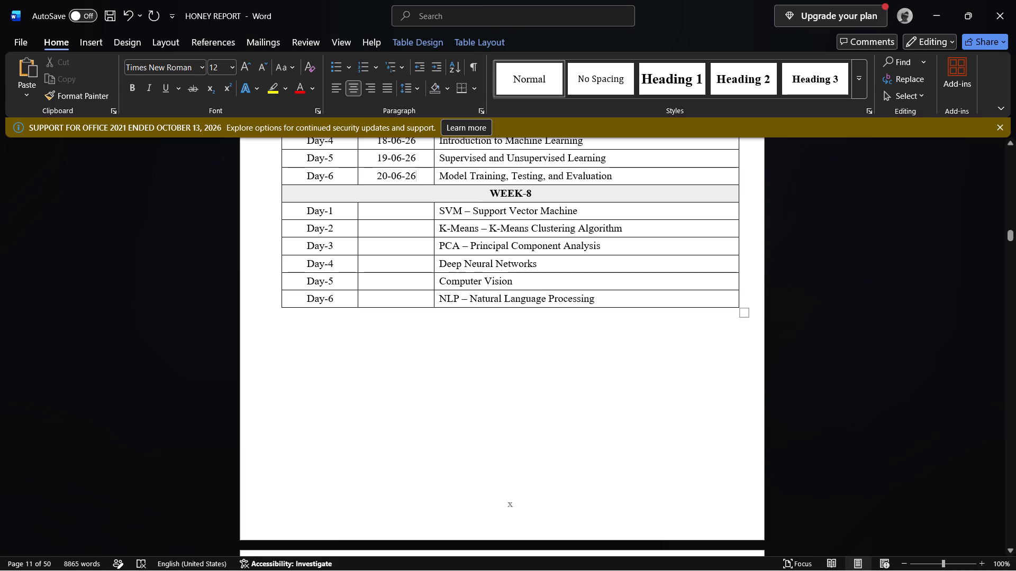
pyautogui.click(391, 214)
pyautogui.scroll(-1, 391, 214)
pyautogui.scroll(1, 391, 214)
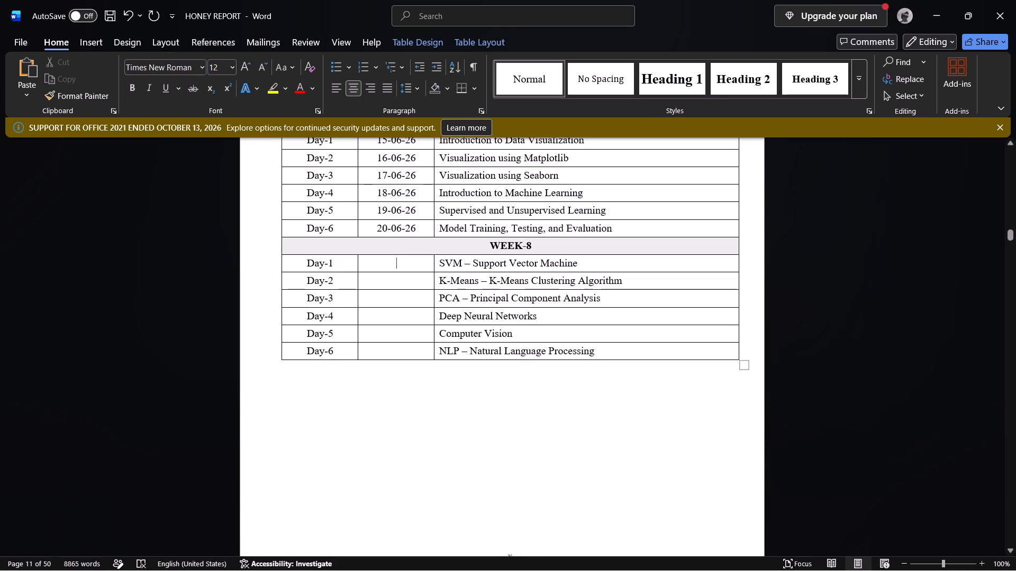
pyautogui.write('22-')
pyautogui.write('06-26')
pyautogui.press('Down')
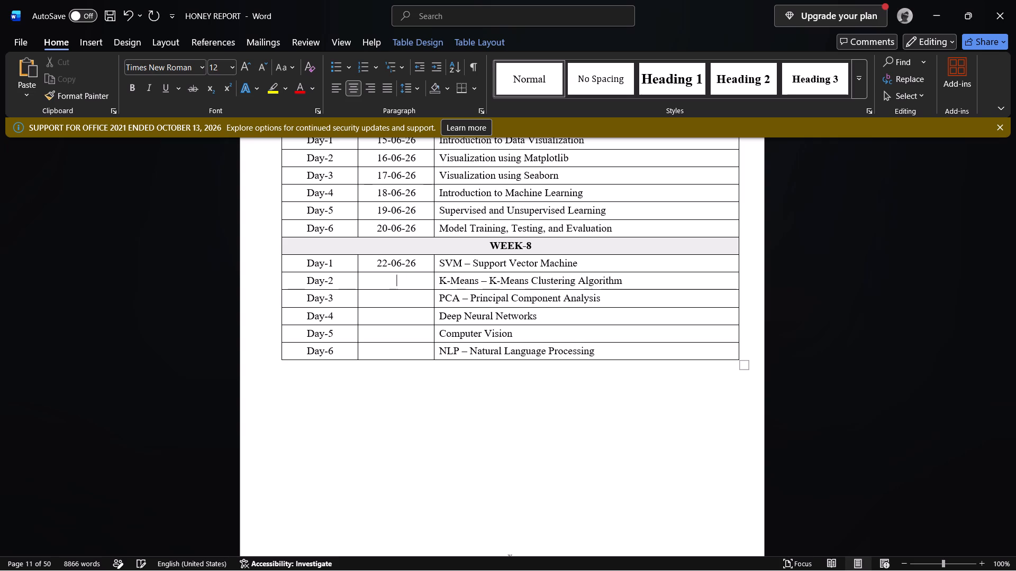
pyautogui.press('2')
pyautogui.press('3')
pyautogui.write('-06')
pyautogui.write('-26')
pyautogui.press('Down')
pyautogui.press('2')
pyautogui.write('4-06')
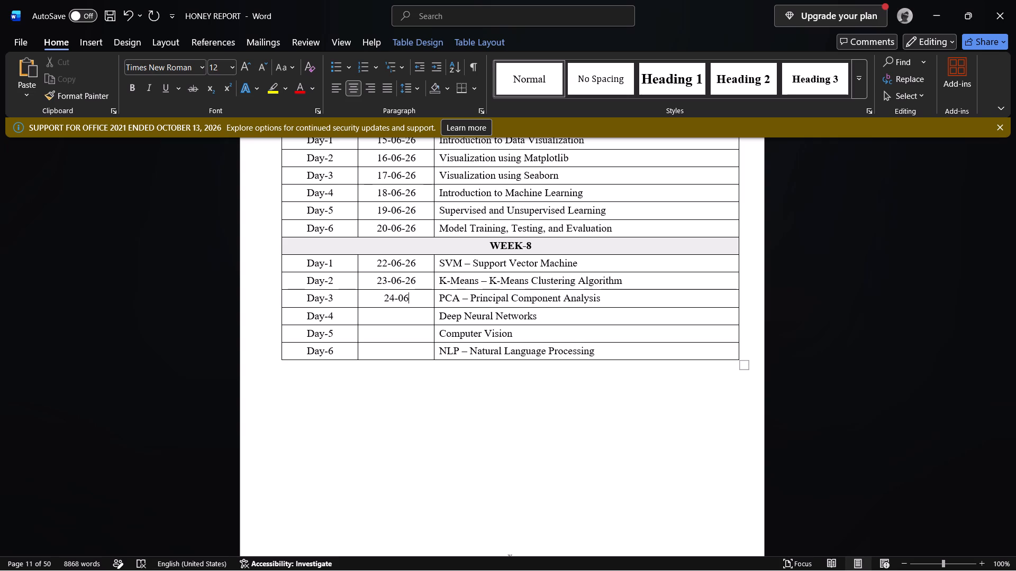
pyautogui.write('-26')
# Fill in the Week-8 dates for Day-4 through Day-6 with 25-06-26, 26-06-26 and 27-06-26.
pyautogui.press('Down')
pyautogui.write('25')
pyautogui.press('-')
pyautogui.write('06')
pyautogui.write('-26')
pyautogui.press('Down')
pyautogui.press('2')
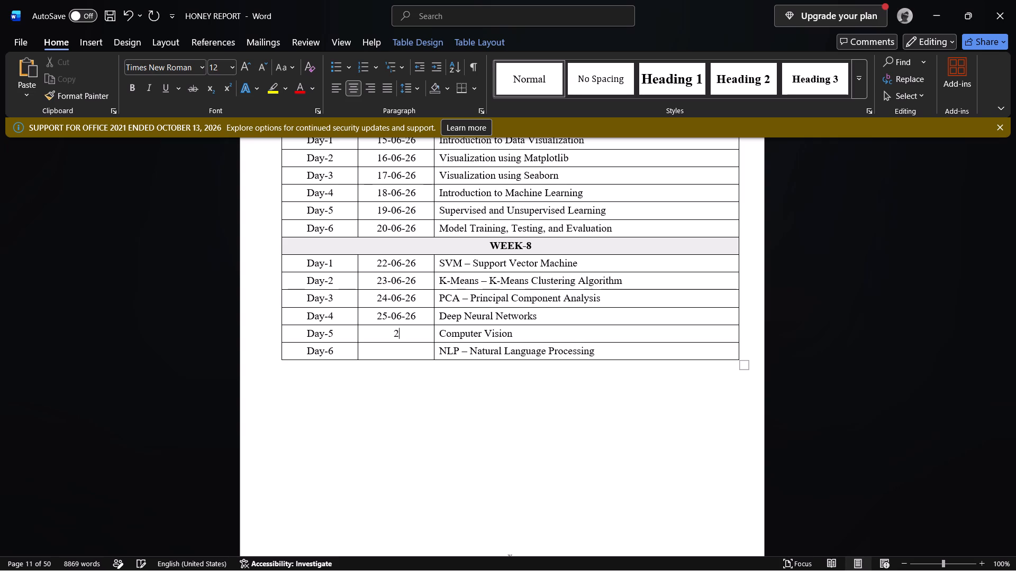
pyautogui.write('6-06-')
pyautogui.write('260')
pyautogui.press('BackSpace')
pyautogui.press('Down')
pyautogui.press('2')
pyautogui.press('7')
pyautogui.write('-06')
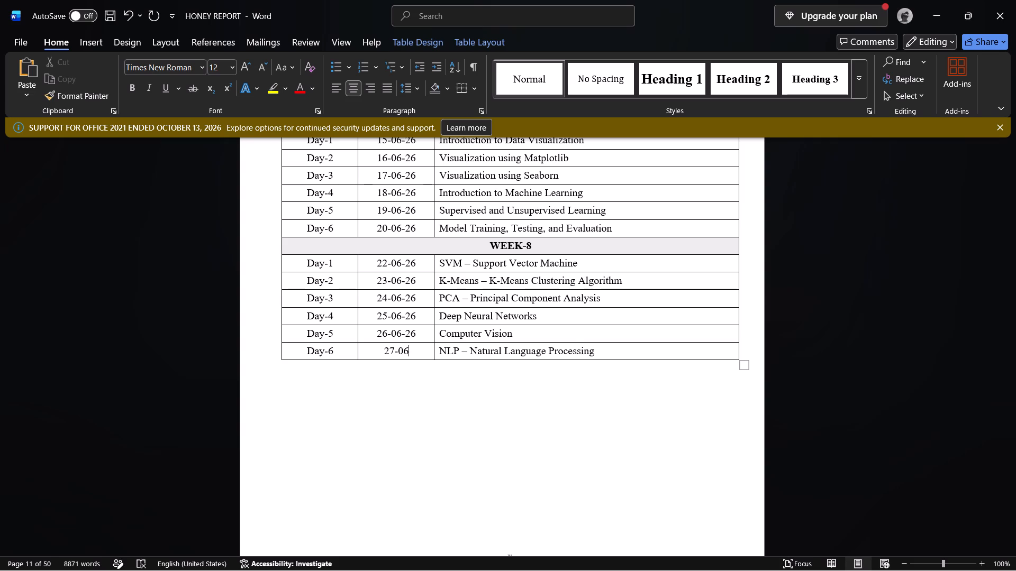
pyautogui.write('-26')
pyautogui.scroll(-3, 391, 214)
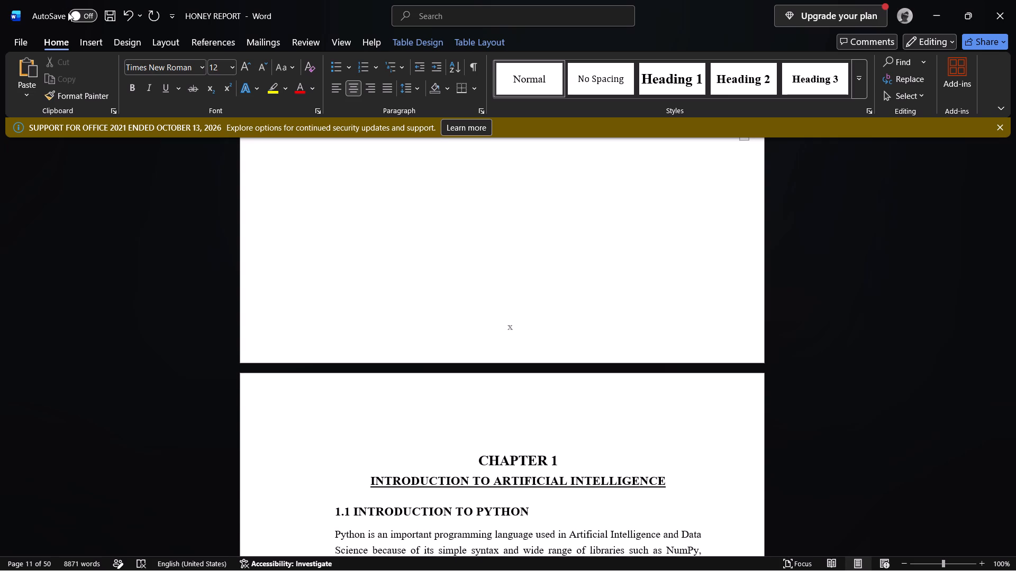
# Skim the report body from Chapter 1 through the machine learning and neural network chapters to the annexure.
pyautogui.scroll(-1, 394, 186)
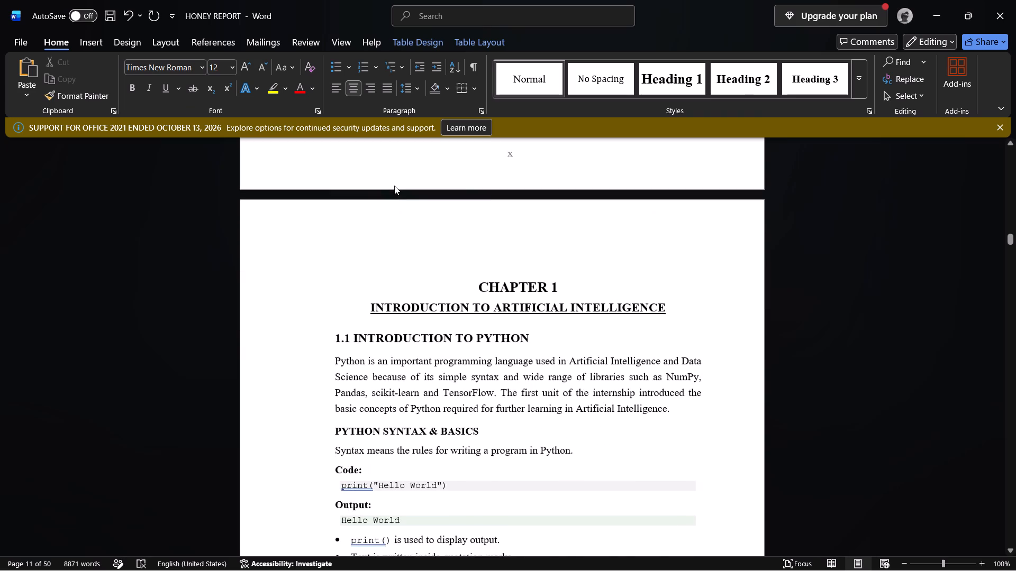
pyautogui.scroll(-1, 394, 186)
pyautogui.scroll(1, 394, 186)
pyautogui.scroll(-2, 394, 186)
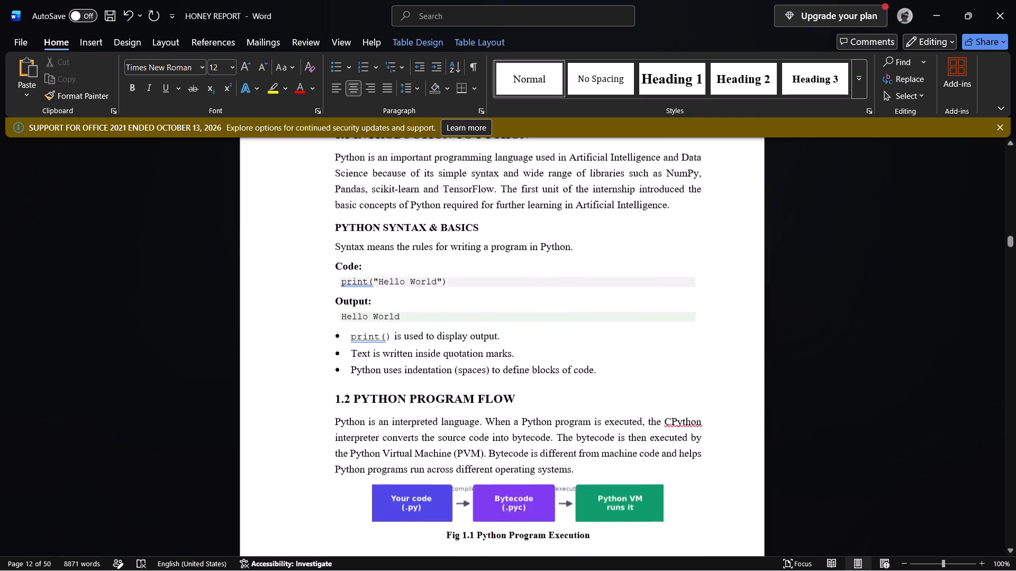
pyautogui.scroll(-16, 394, 186)
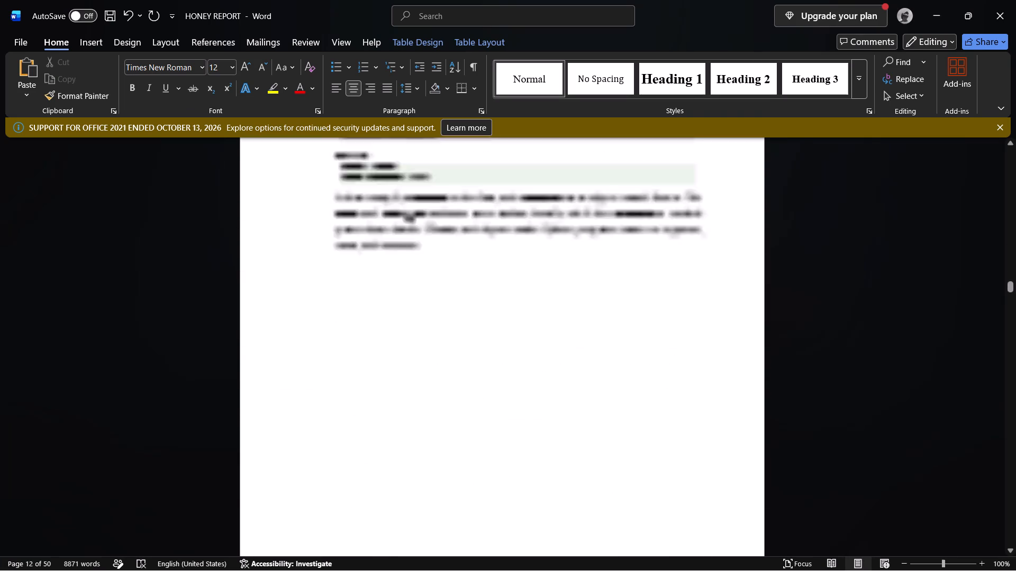
pyautogui.scroll(-19, 394, 186)
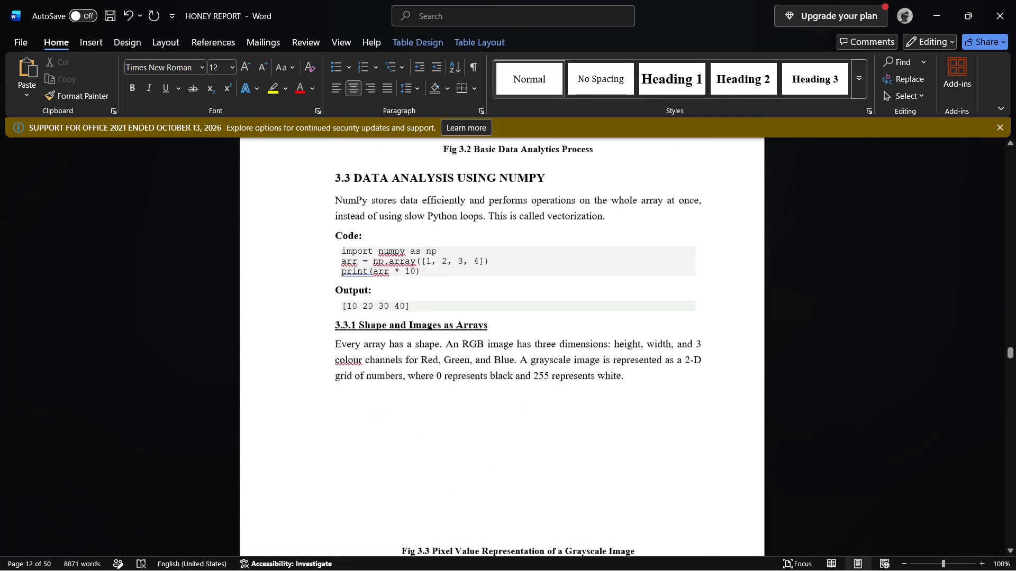
pyautogui.scroll(-6, 394, 186)
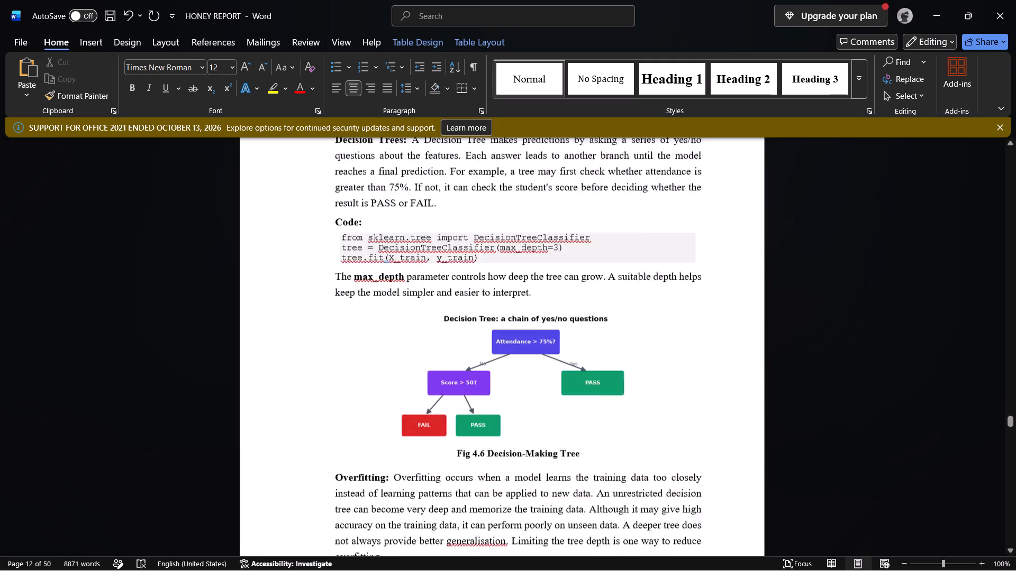
pyautogui.scroll(-11, 394, 186)
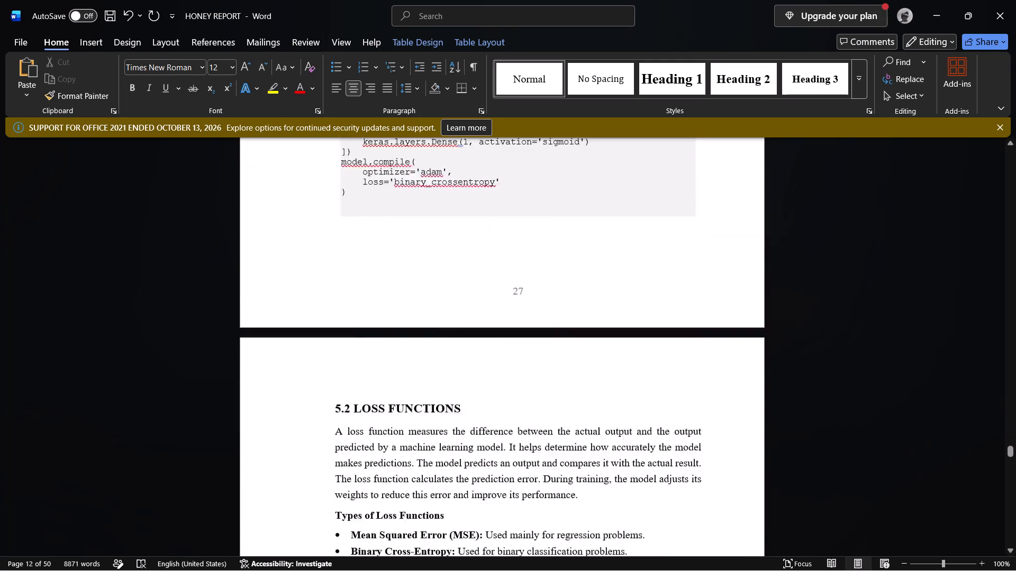
pyautogui.scroll(-8, 394, 186)
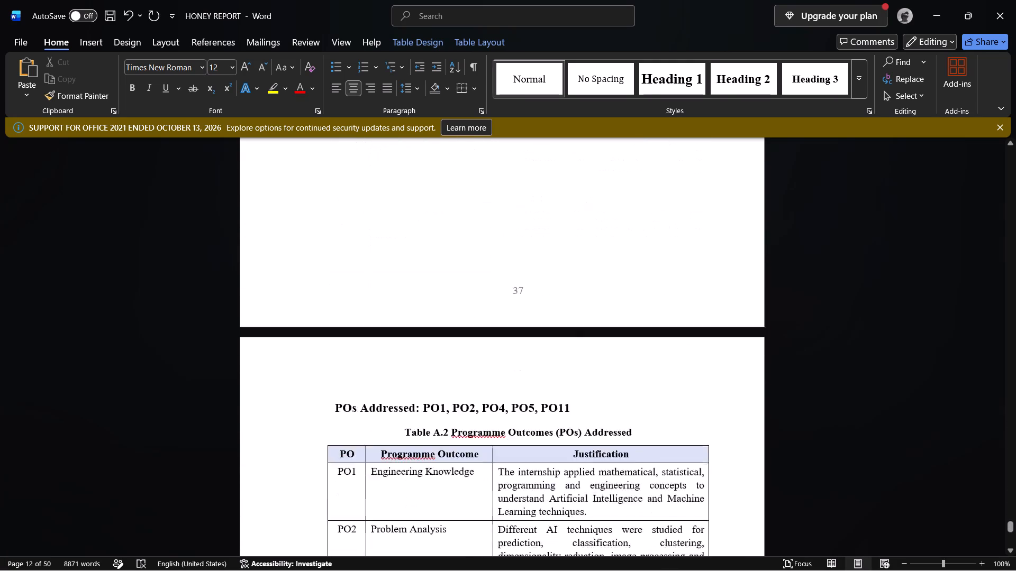
# Examine the Conclusion and the annexure's summary sheet, including its CO, PO and SDG tables and signature block.
pyautogui.scroll(-1, 394, 186)
pyautogui.scroll(2, 394, 186)
pyautogui.scroll(-1, 394, 186)
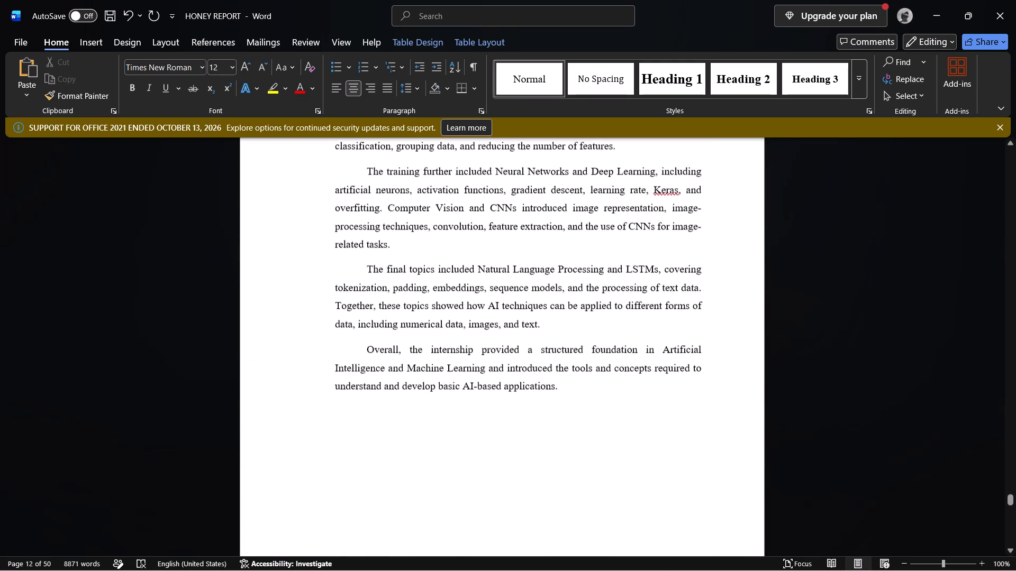
pyautogui.scroll(2, 394, 186)
pyautogui.hscroll(1, 394, 186)
pyautogui.scroll(-2, 394, 186)
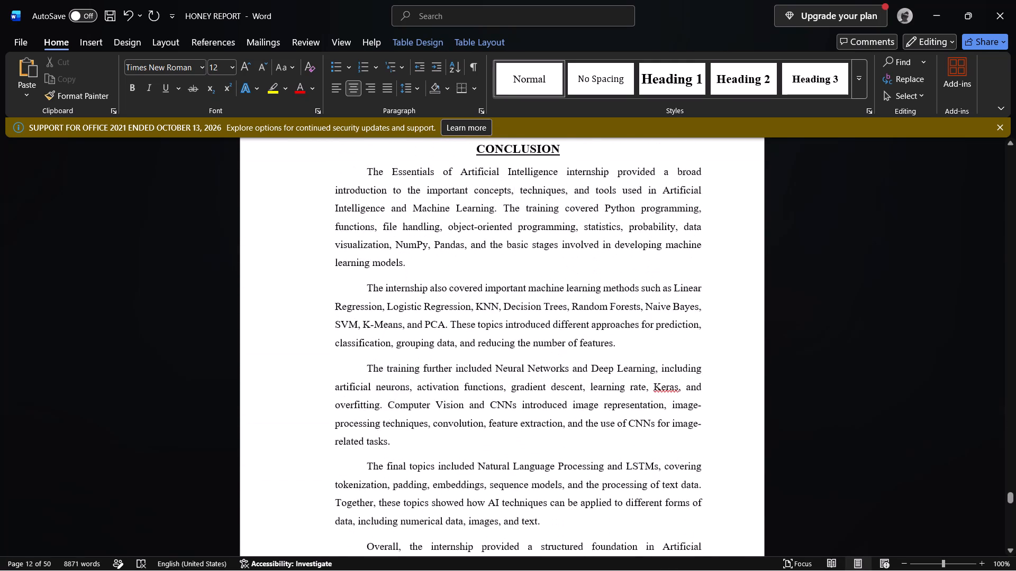
pyautogui.scroll(-5, 394, 186)
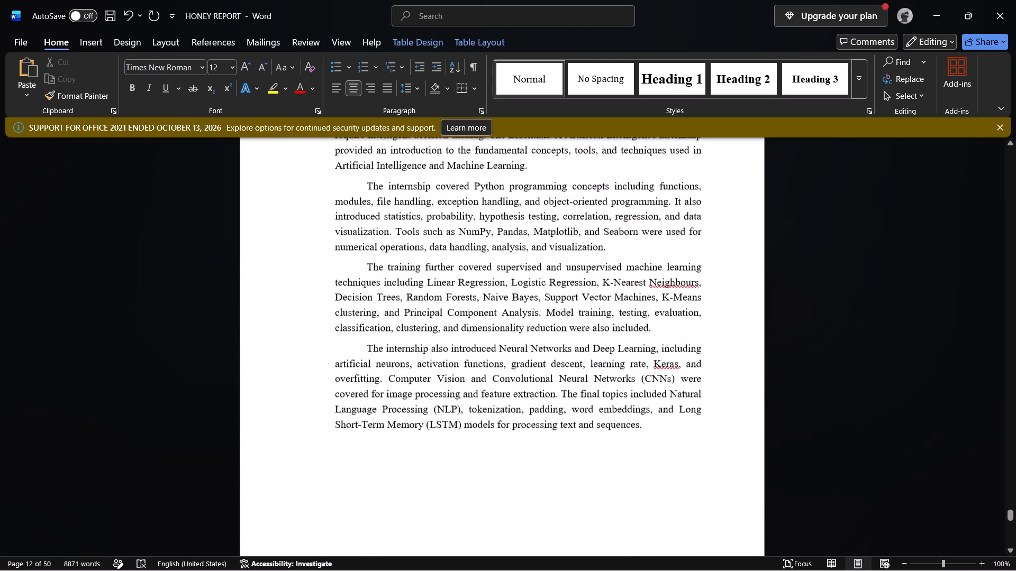
pyautogui.scroll(2, 394, 186)
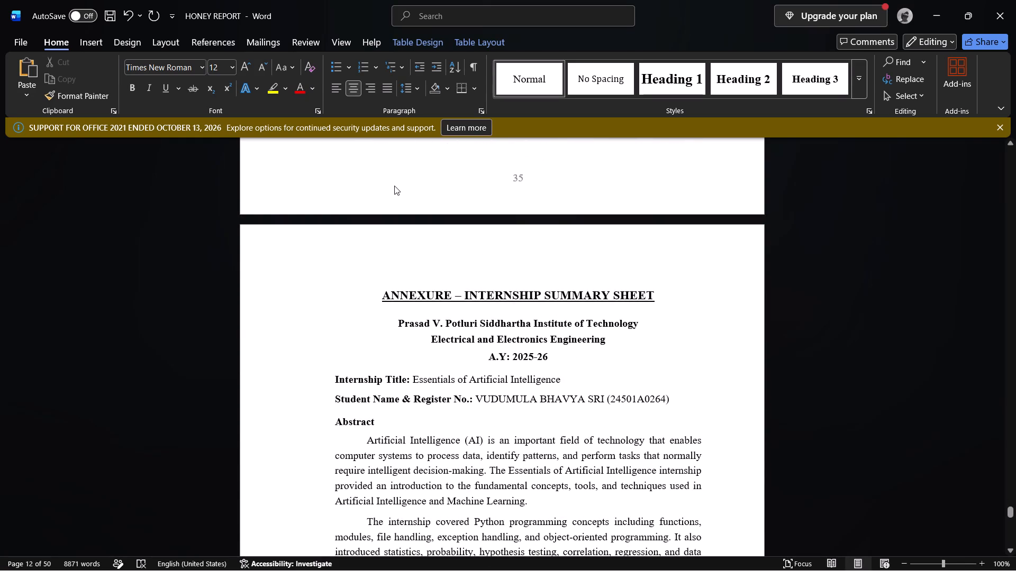
pyautogui.scroll(-3, 394, 186)
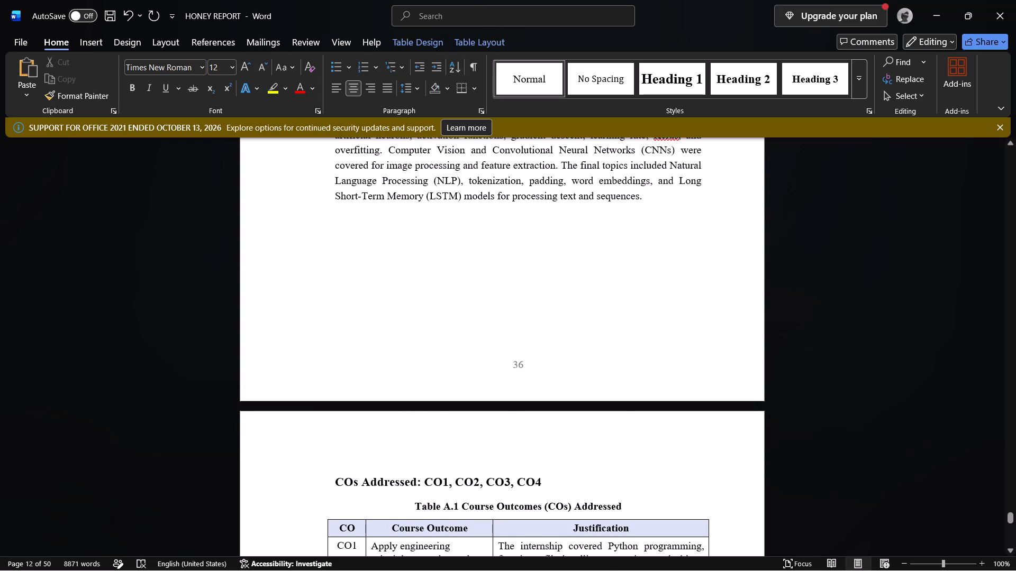
pyautogui.scroll(-4, 394, 186)
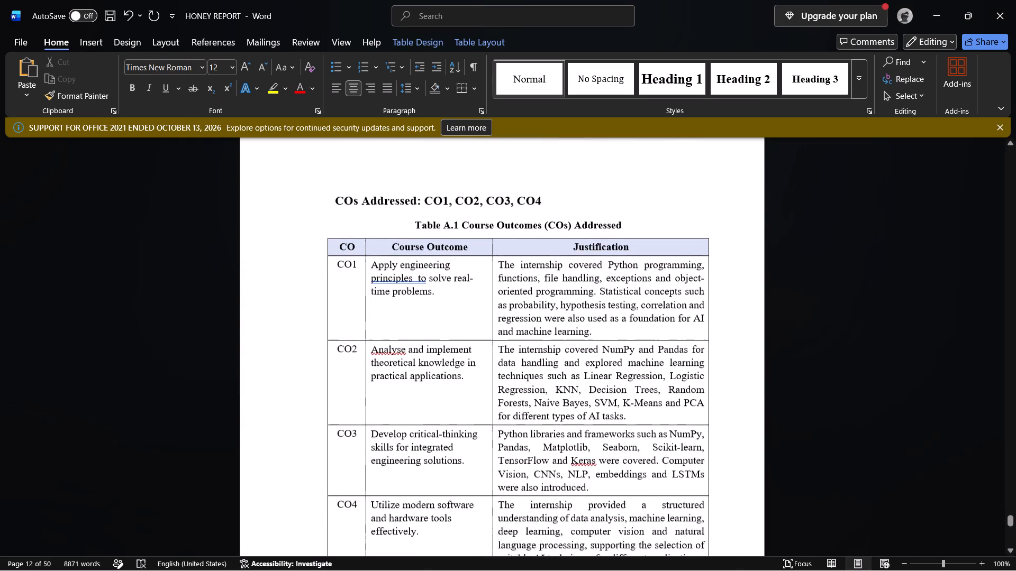
pyautogui.scroll(-4, 394, 186)
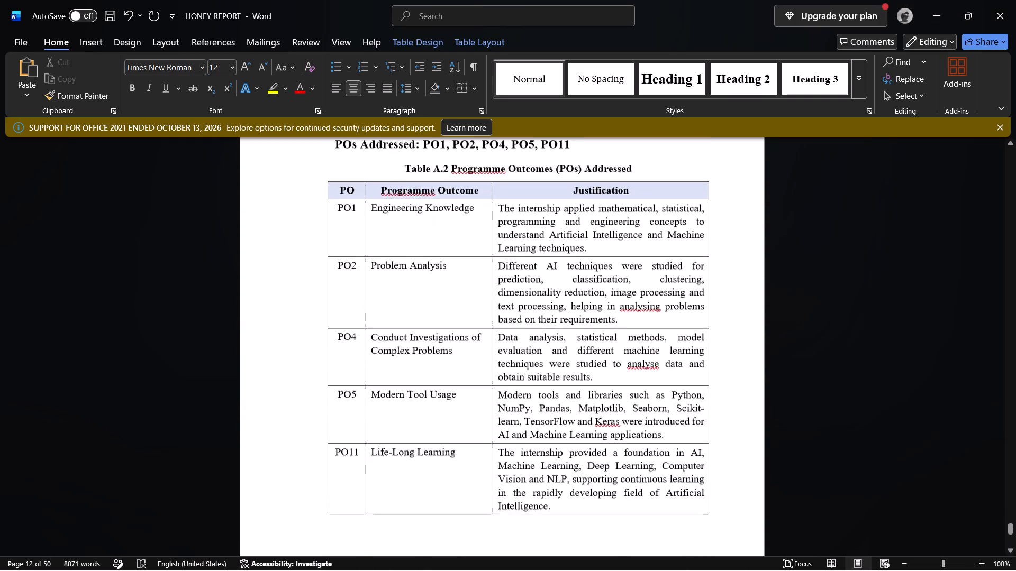
pyautogui.scroll(-3, 394, 186)
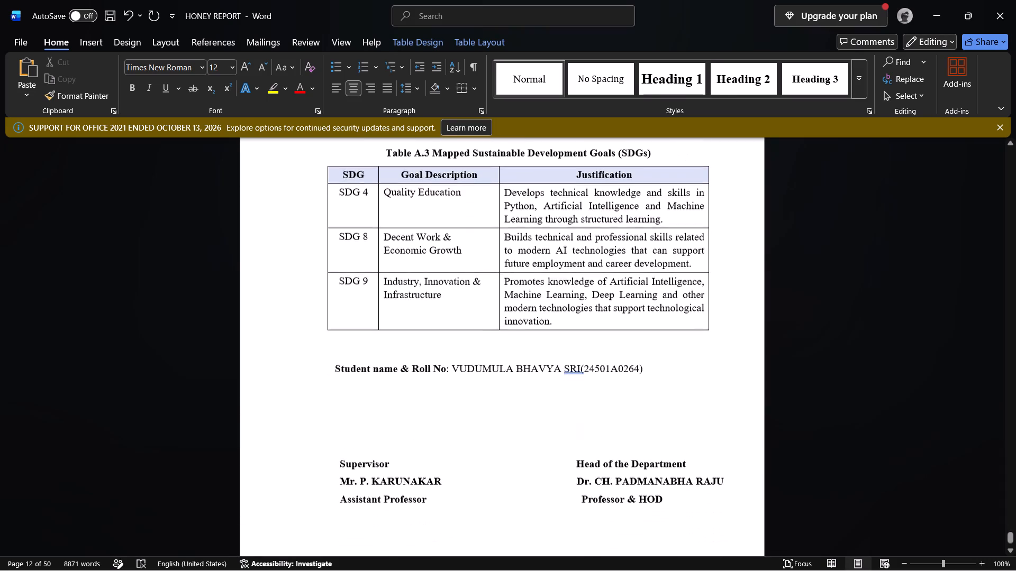
pyautogui.scroll(-1, 394, 186)
# Look back through the report body from the annexure and case study to the opening sections of Chapter 1.
pyautogui.scroll(20, 394, 186)
pyautogui.scroll(1, 394, 186)
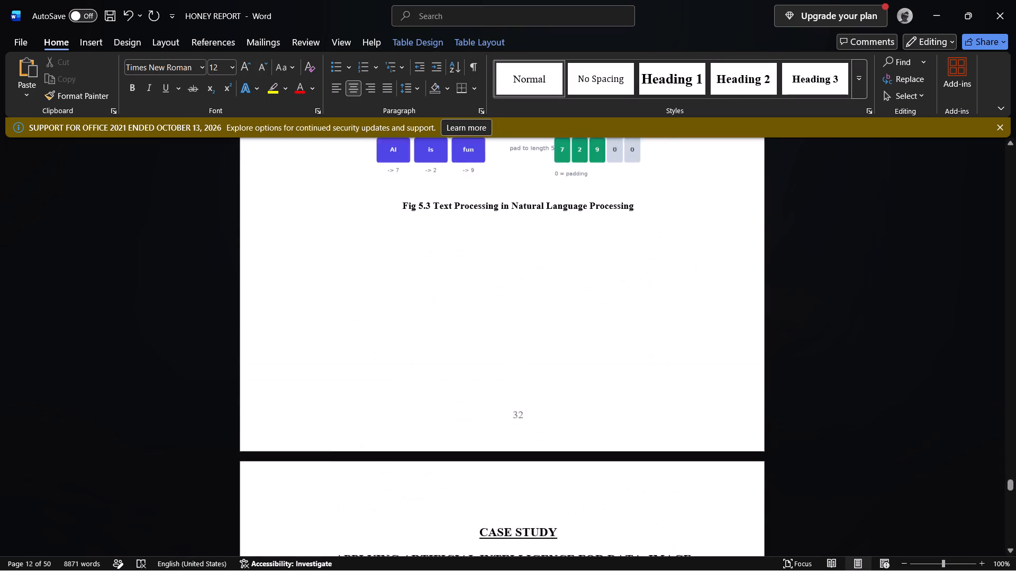
pyautogui.scroll(11, 394, 186)
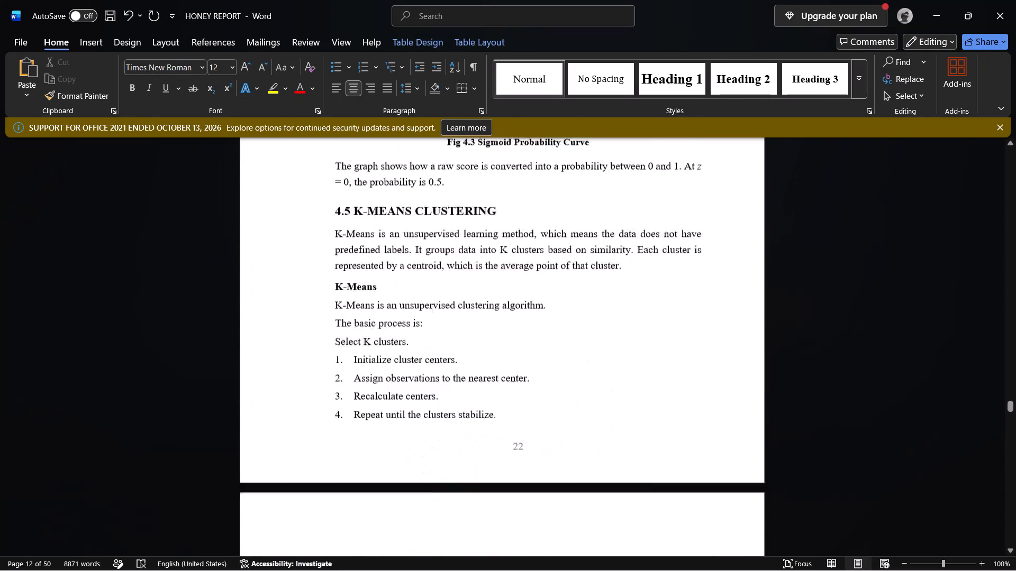
pyautogui.scroll(7, 394, 186)
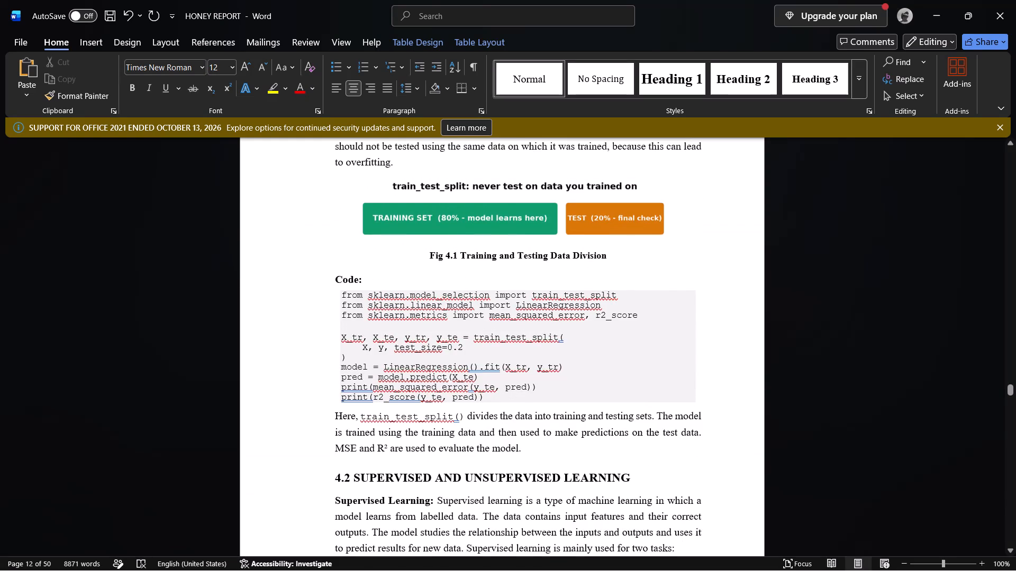
pyautogui.scroll(9, 394, 186)
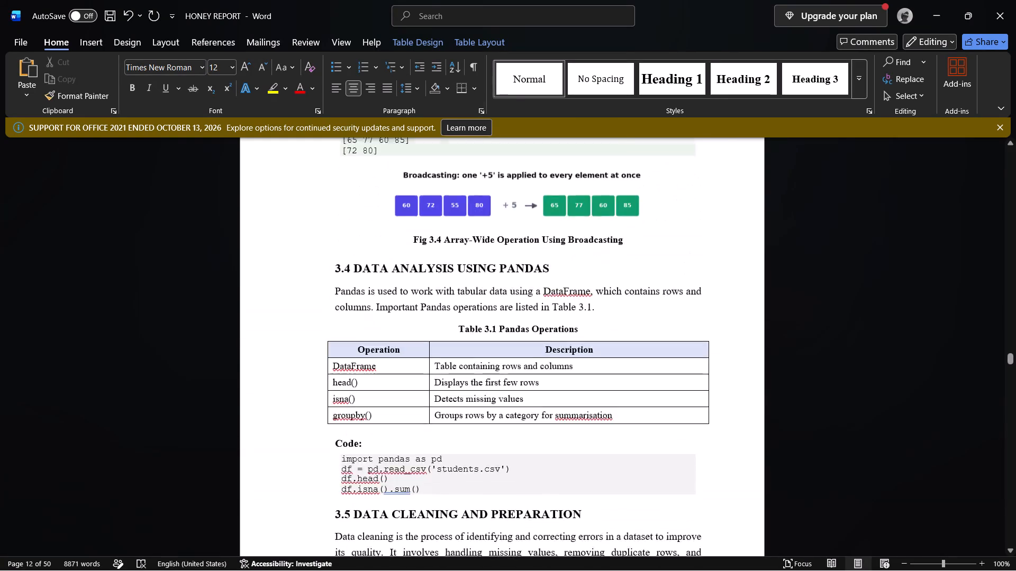
pyautogui.scroll(17, 394, 186)
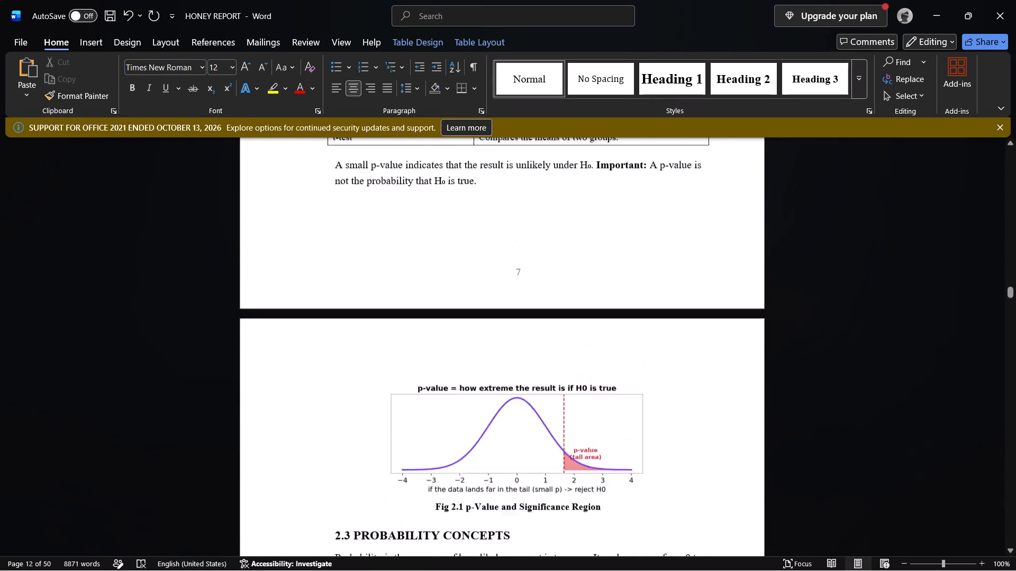
pyautogui.scroll(1, 394, 186)
pyautogui.scroll(-3, 394, 186)
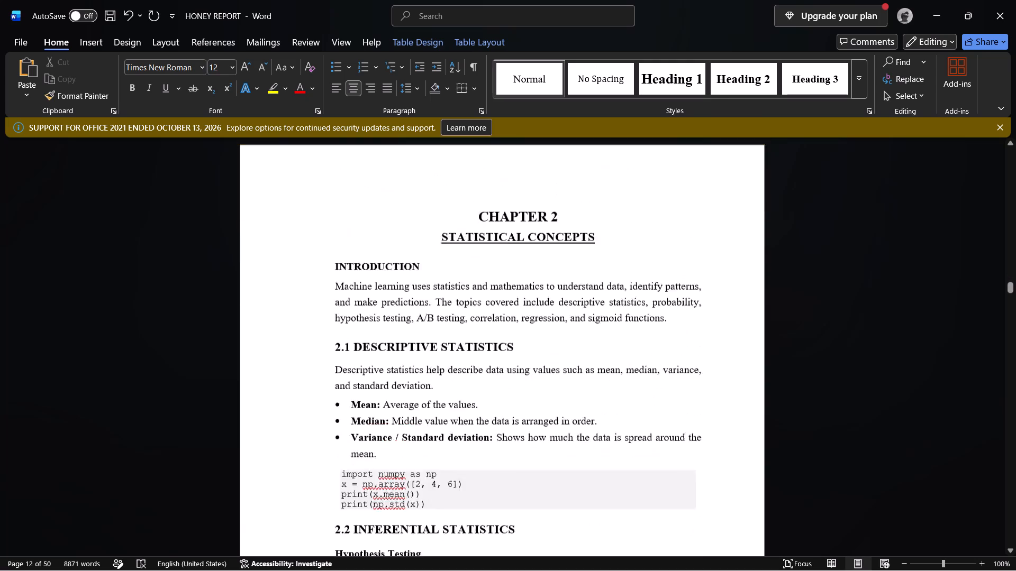
pyautogui.scroll(5, 394, 186)
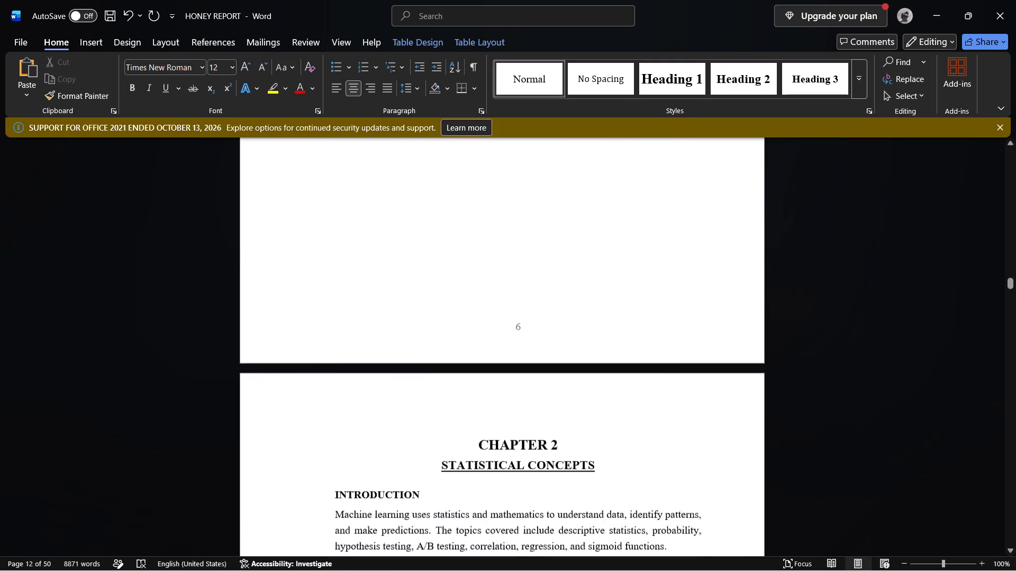
pyautogui.scroll(8, 394, 186)
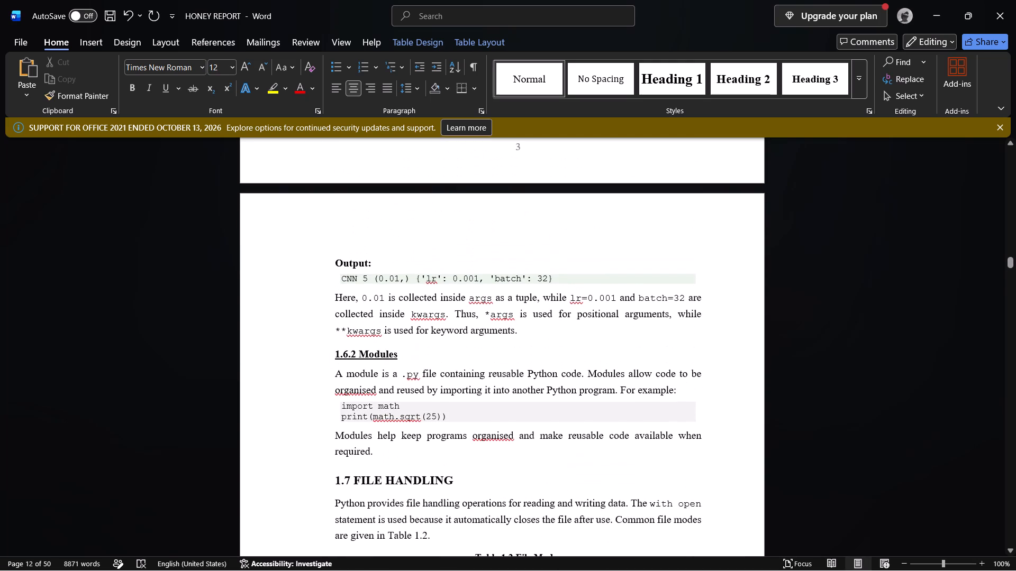
pyautogui.scroll(5, 394, 186)
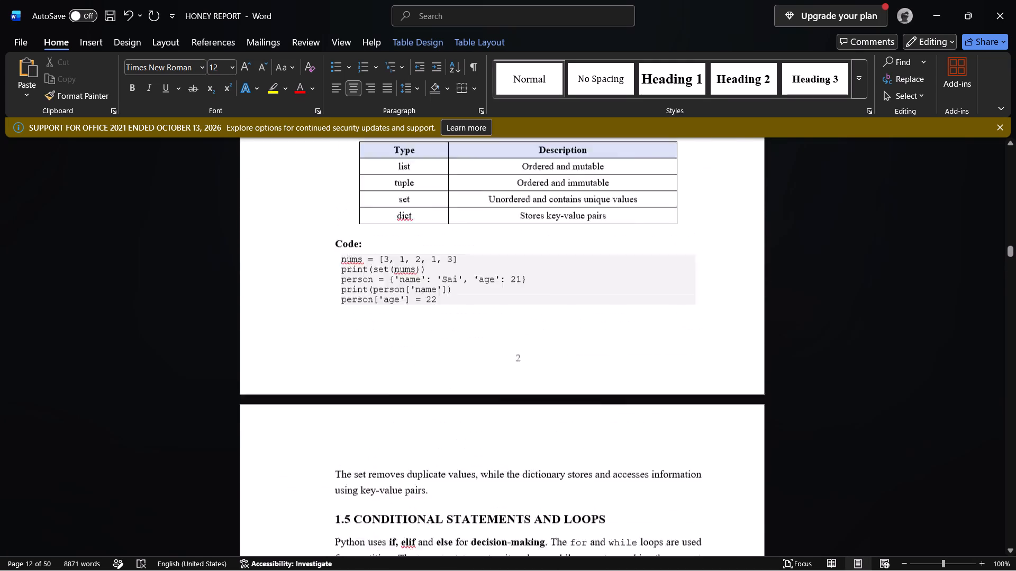
# Review the front matter from the list of figures and table of contents back to the internship certificate.
pyautogui.scroll(8, 394, 186)
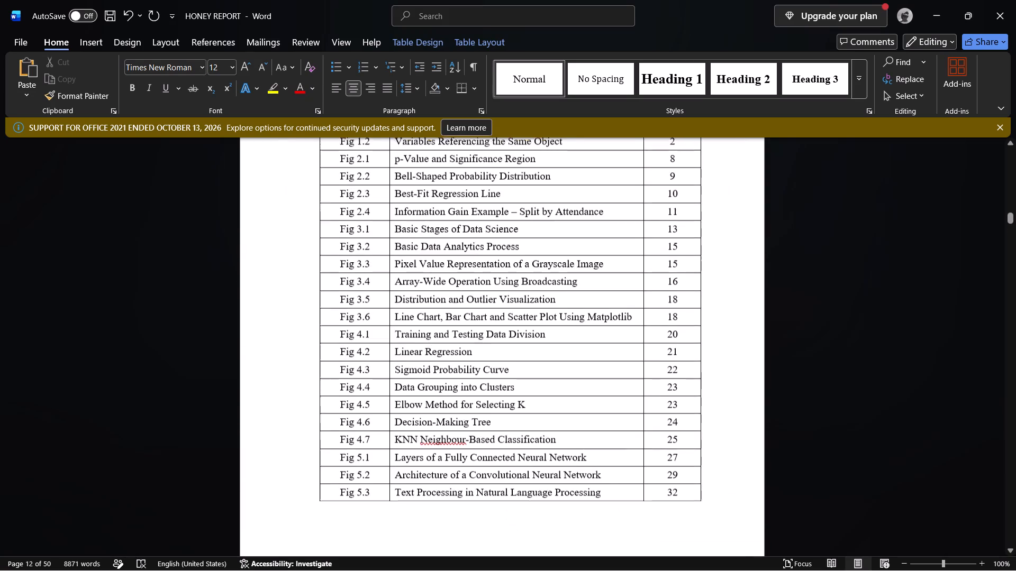
pyautogui.scroll(9, 394, 186)
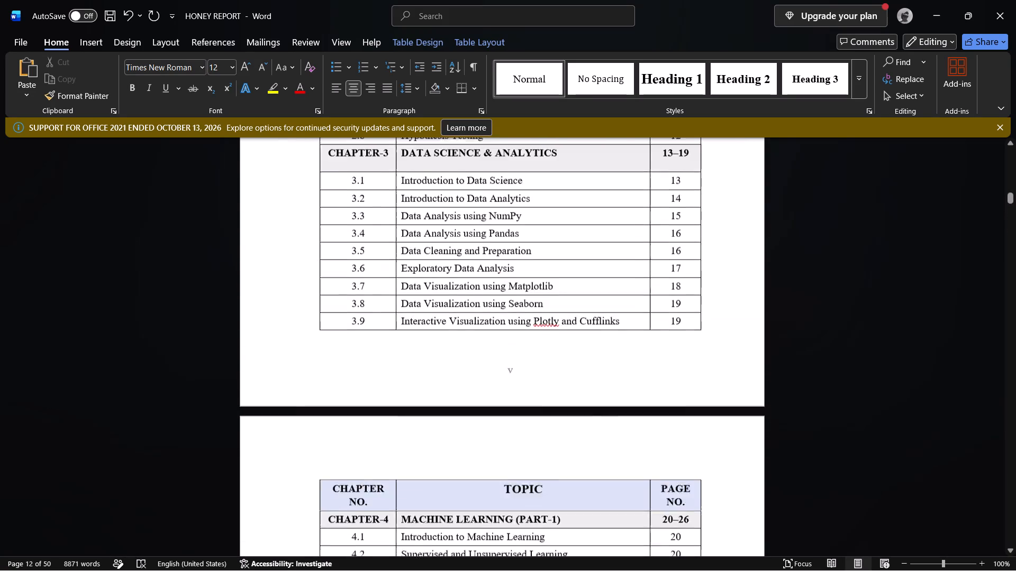
pyautogui.scroll(6, 394, 186)
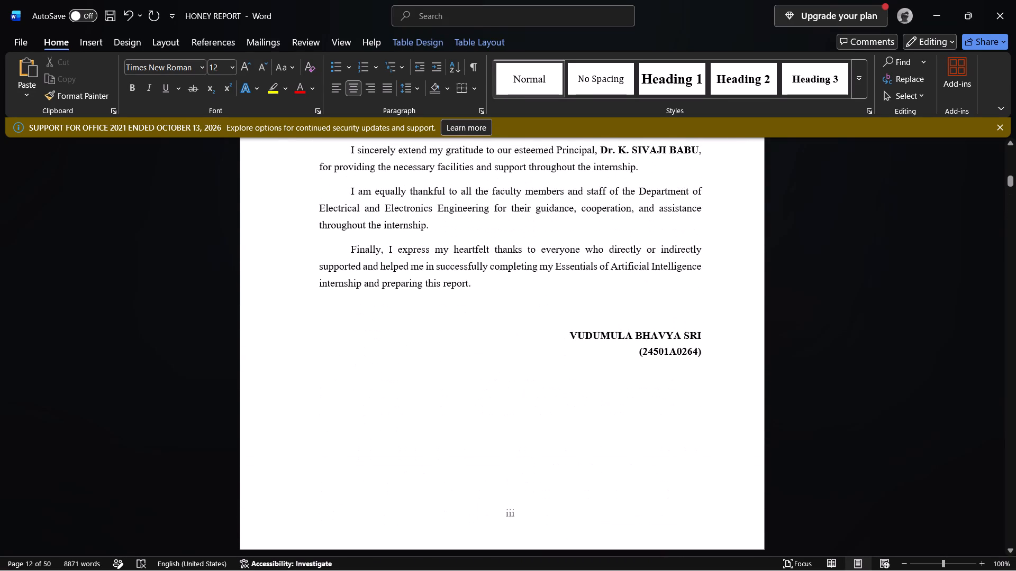
pyautogui.scroll(4, 395, 269)
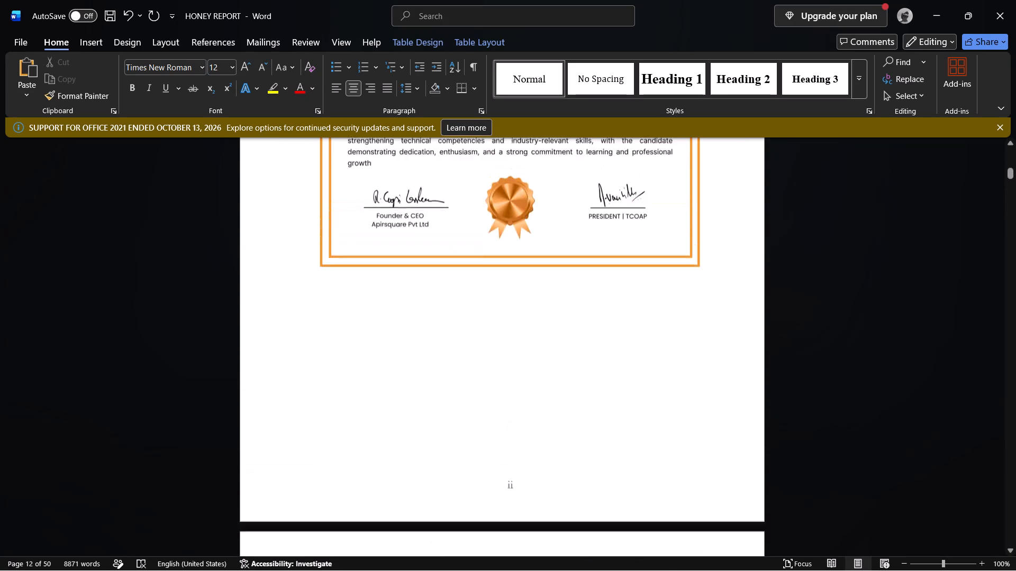
pyautogui.scroll(1, 395, 269)
# Check the acknowledgement, the internship certificate, the department certificate page and the report's cover page.
pyautogui.scroll(-3, 395, 269)
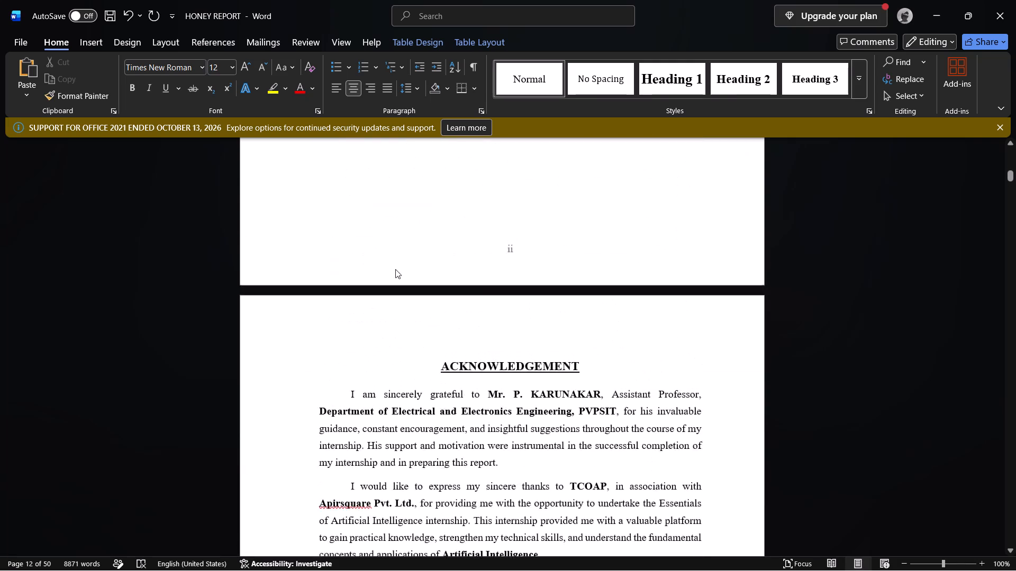
pyautogui.scroll(-3, 395, 269)
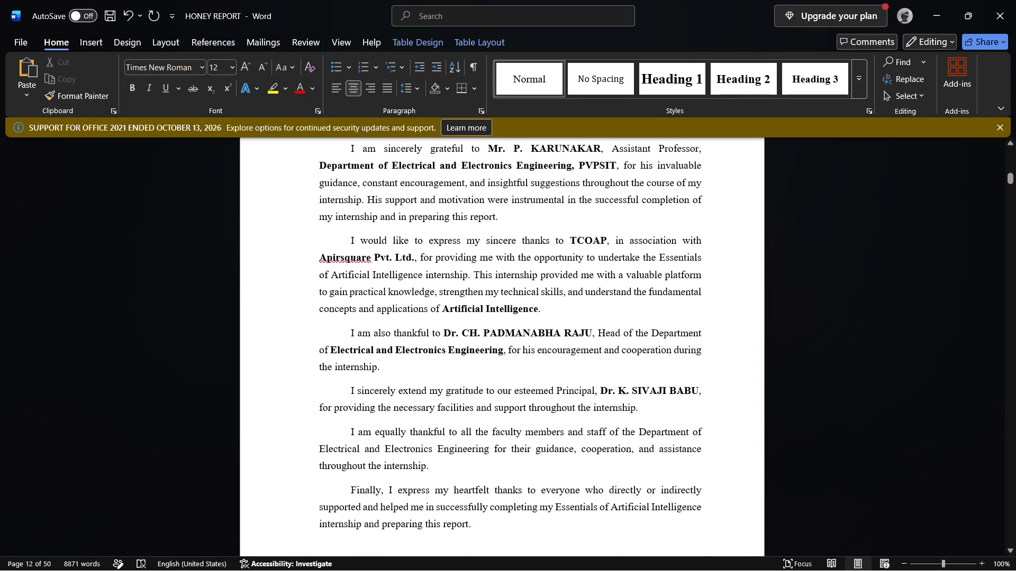
pyautogui.scroll(-2, 395, 269)
pyautogui.scroll(4, 395, 269)
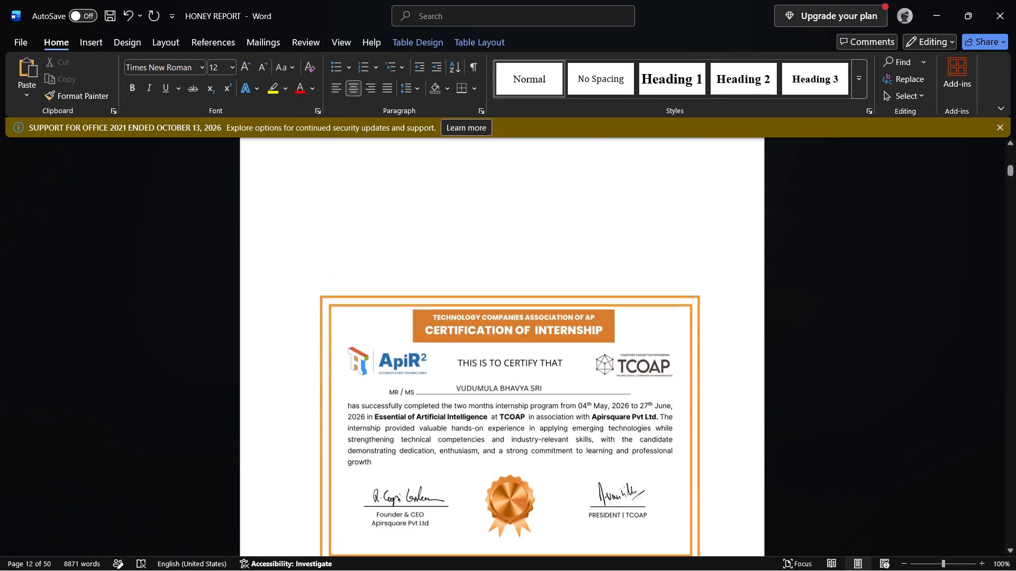
pyautogui.scroll(3, 395, 269)
pyautogui.scroll(-2, 395, 269)
pyautogui.scroll(1, 395, 269)
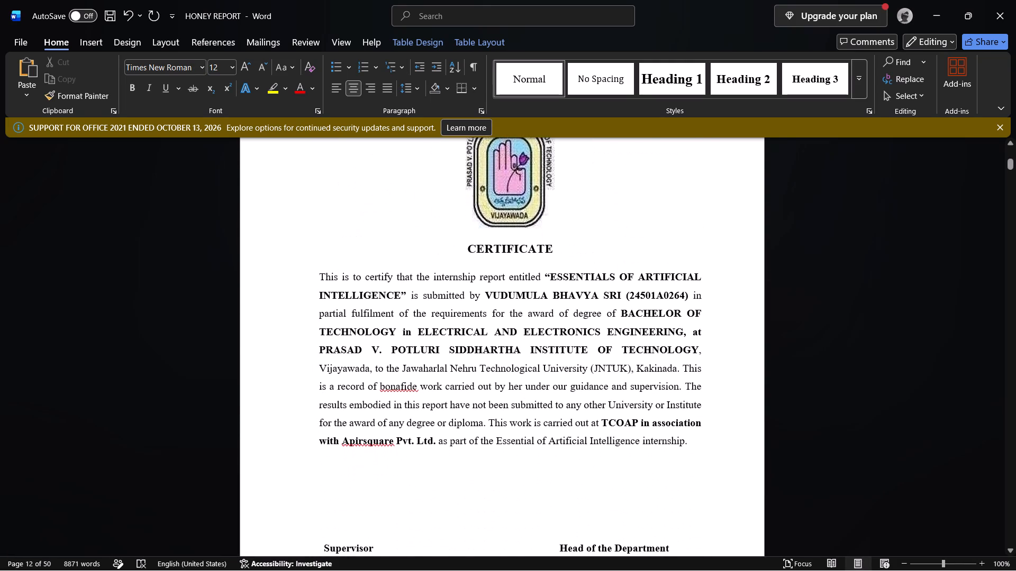
pyautogui.scroll(4, 395, 269)
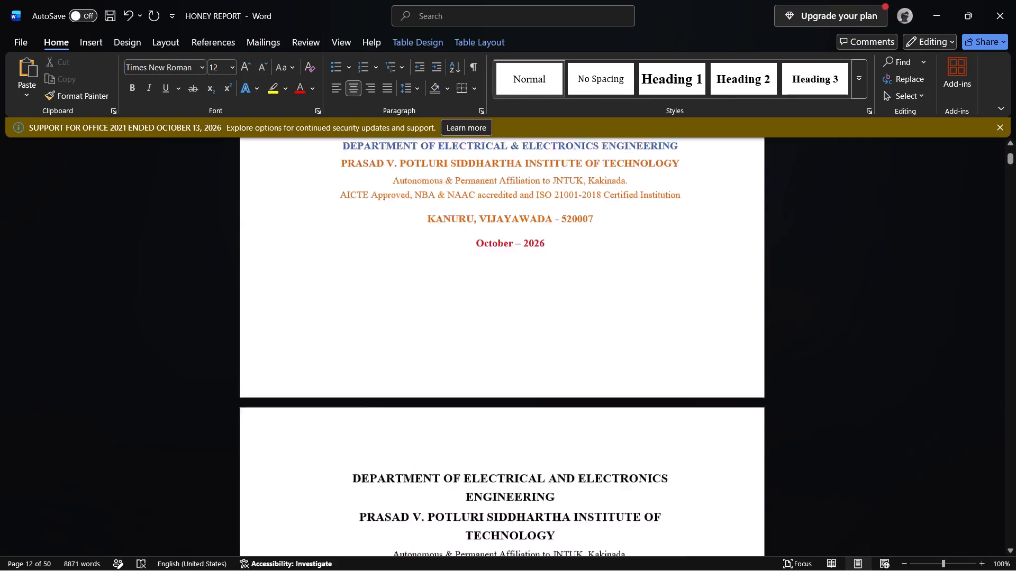
pyautogui.scroll(3, 395, 269)
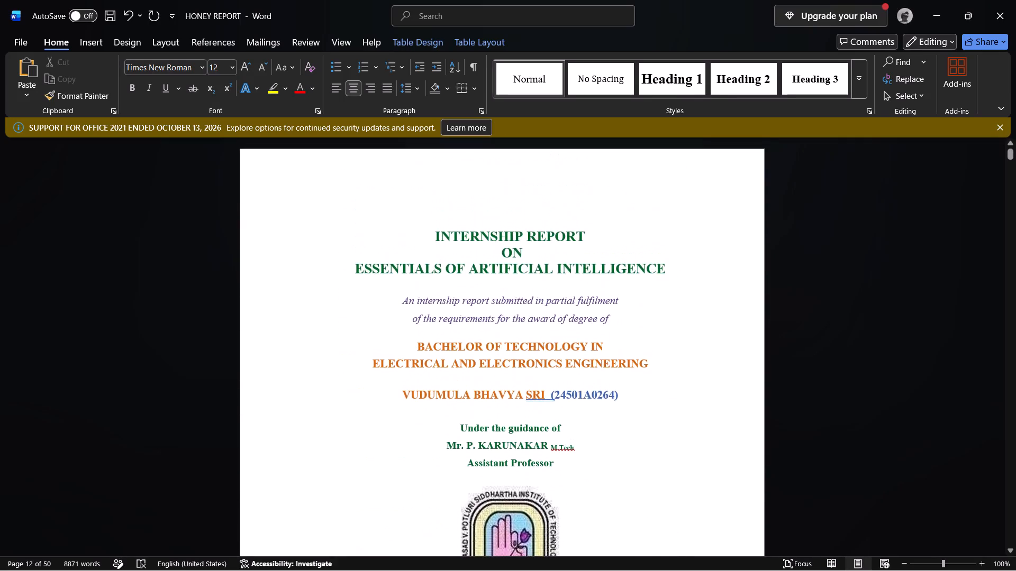
# Turn on AutoSave for the report by uploading it to the personal OneDrive.
pyautogui.click(80, 12)
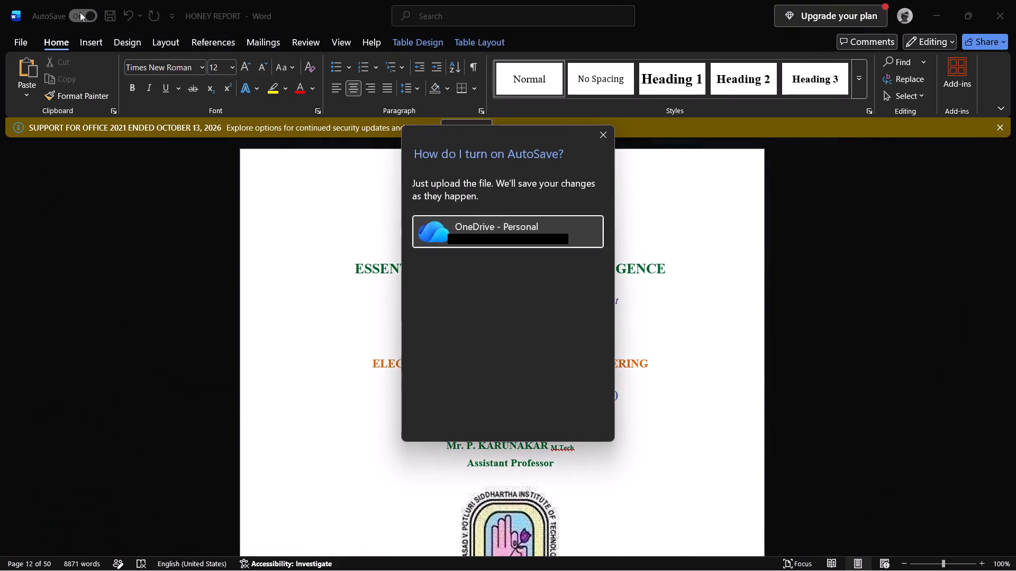
pyautogui.click(451, 224)
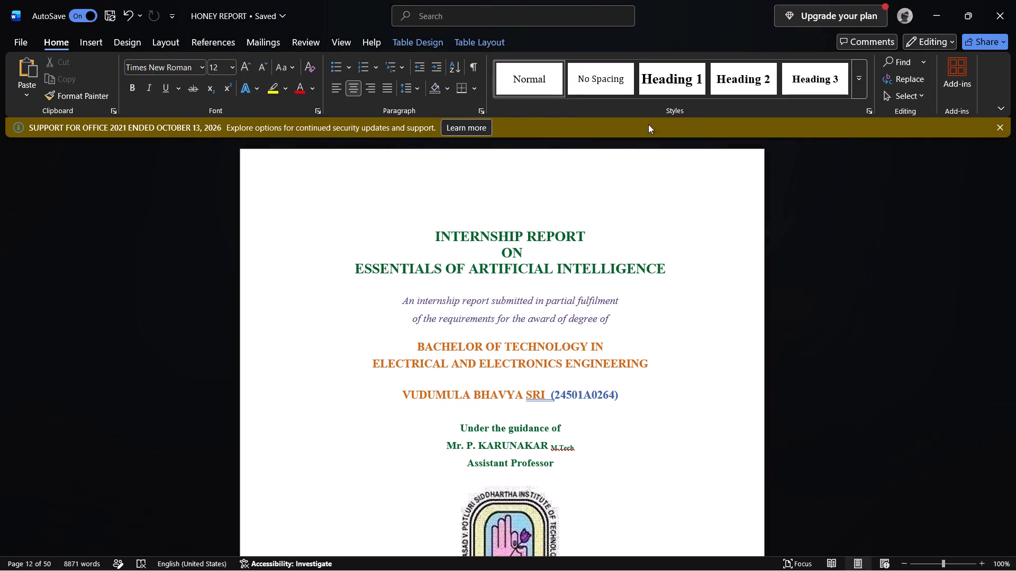
# Save a copy of the report as a Word document named HONEY FINAL REPORT in the Desktop folder.
pyautogui.click(14, 50)
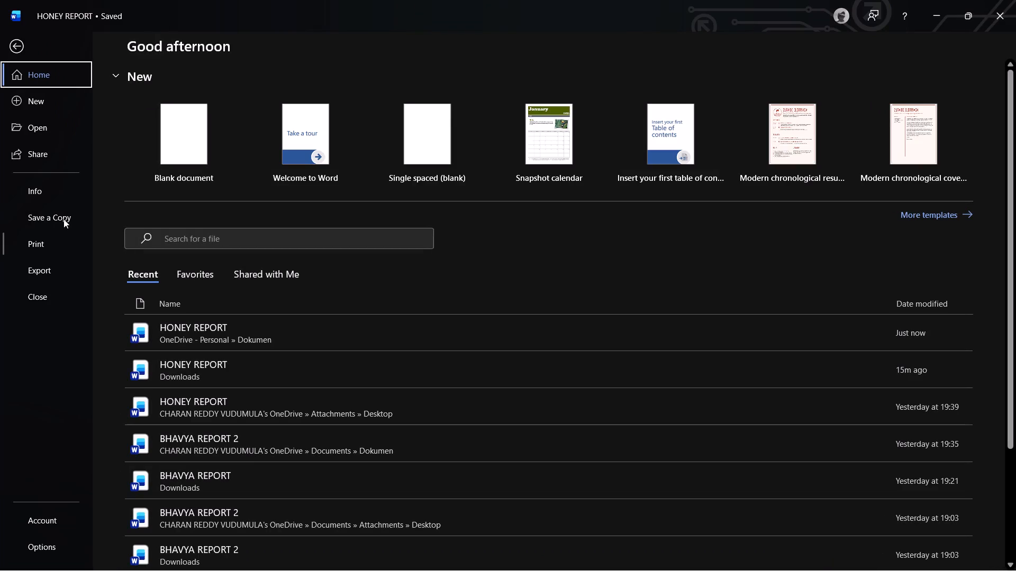
pyautogui.click(63, 219)
pyautogui.click(184, 285)
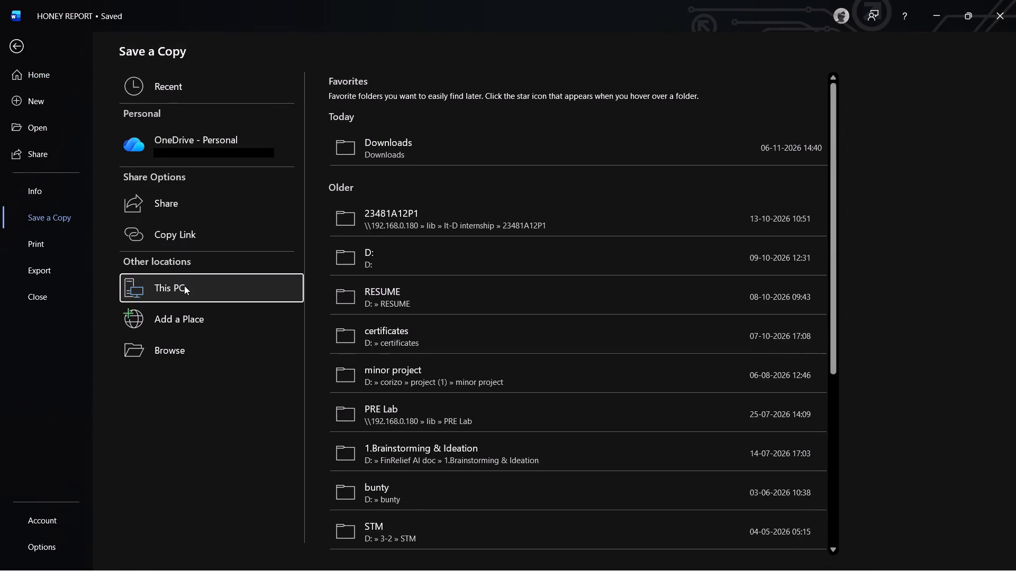
pyautogui.scroll(-3, 544, 310)
pyautogui.click(467, 510)
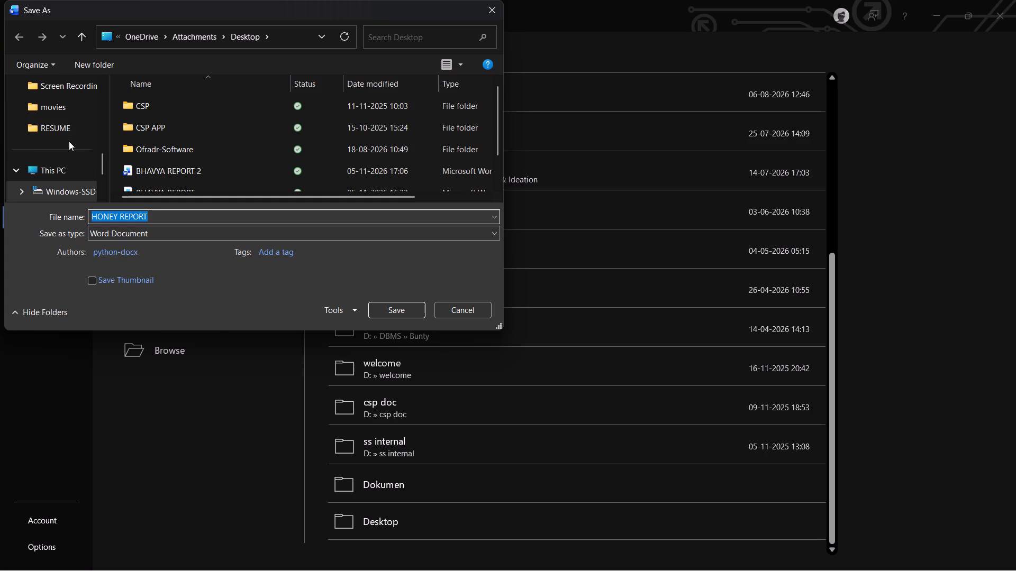
pyautogui.scroll(2, 69, 141)
pyautogui.scroll(-1, 69, 141)
pyautogui.click(67, 171)
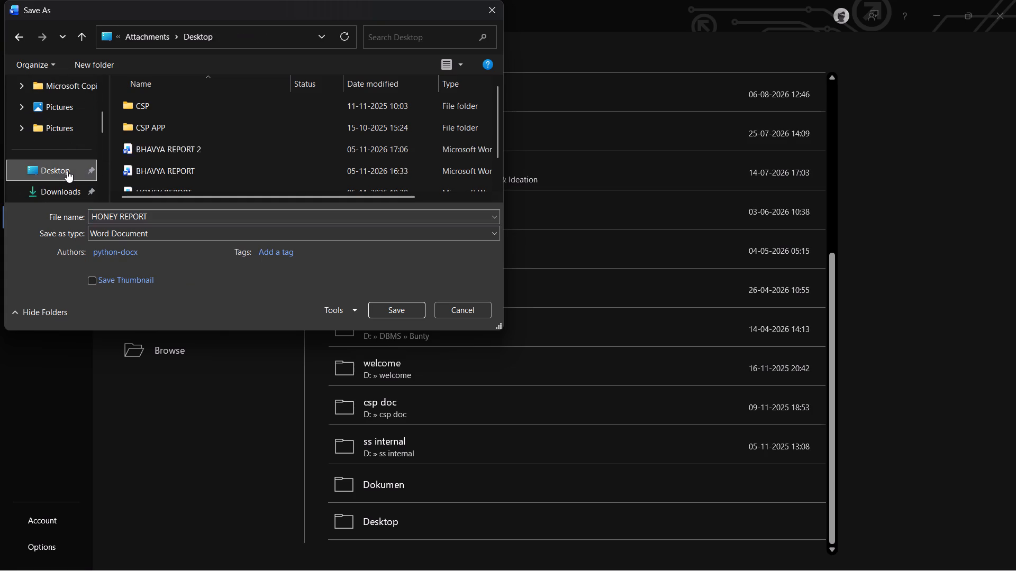
pyautogui.click(160, 216)
pyautogui.press('space')
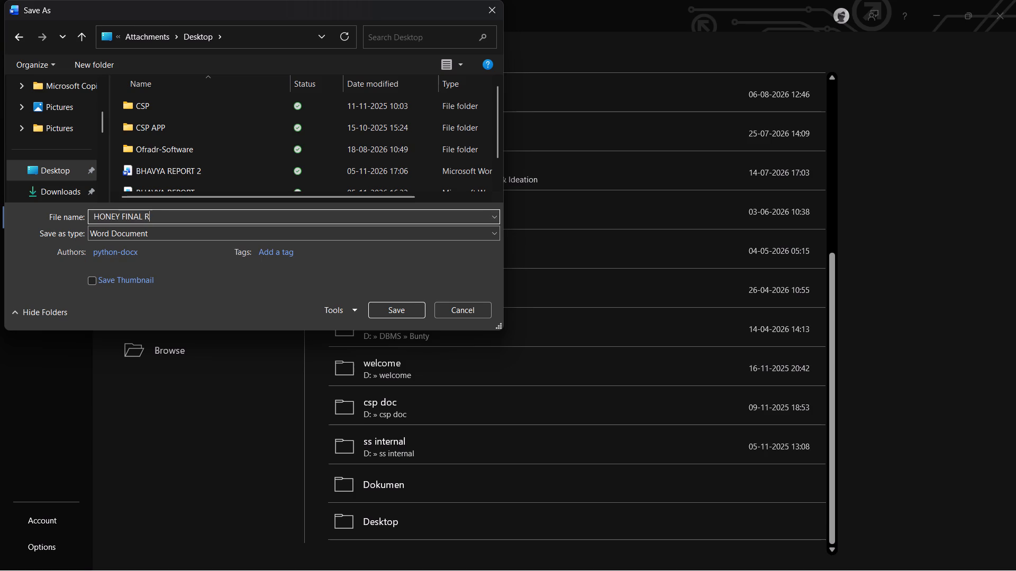
pyautogui.write('RT')
pyautogui.click(397, 308)
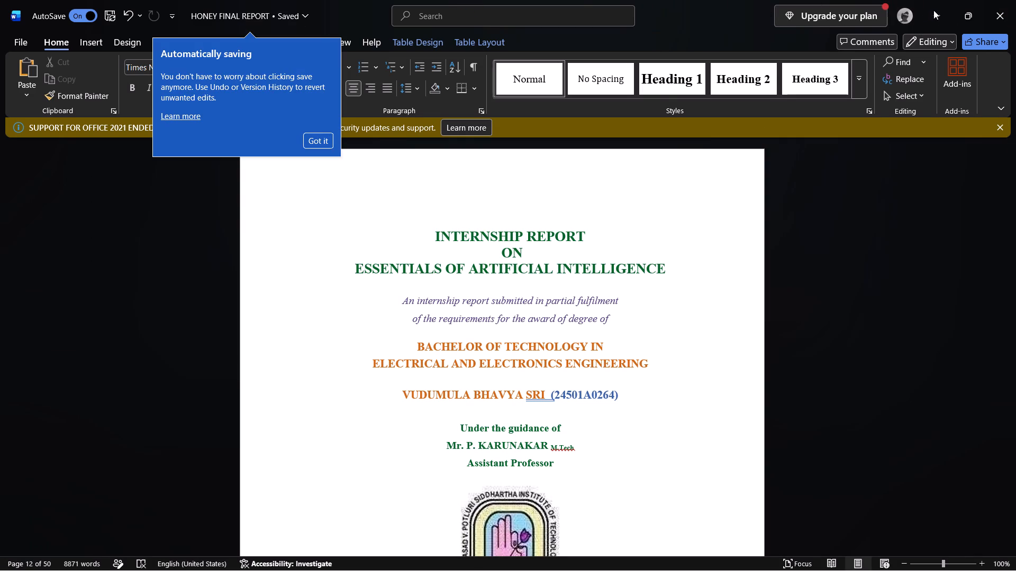
# Switch the HONEY FINAL REPORT document from editing to Viewing mode.
pyautogui.click(940, 41)
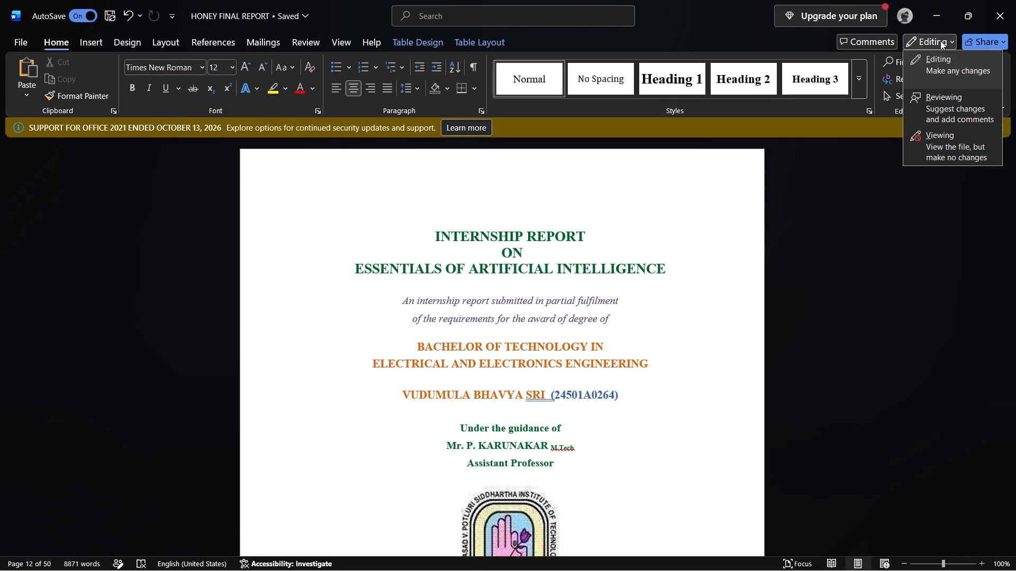
pyautogui.click(926, 204)
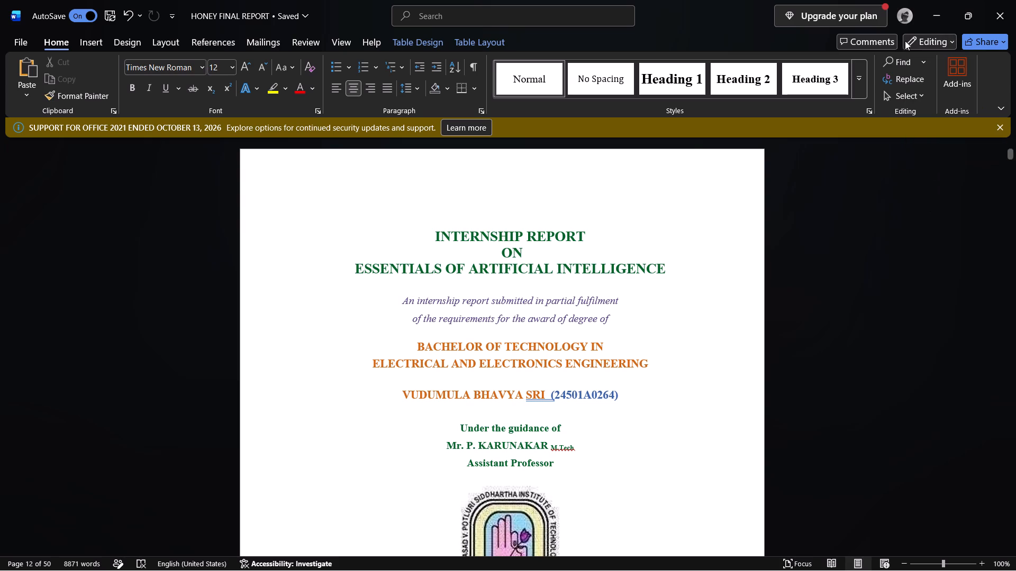
pyautogui.click(920, 36)
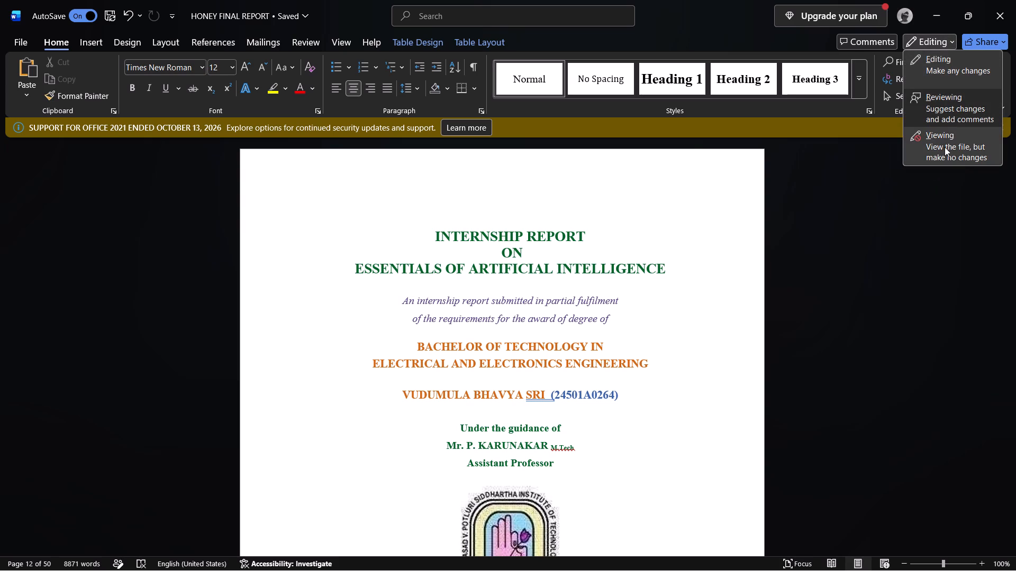
pyautogui.click(945, 147)
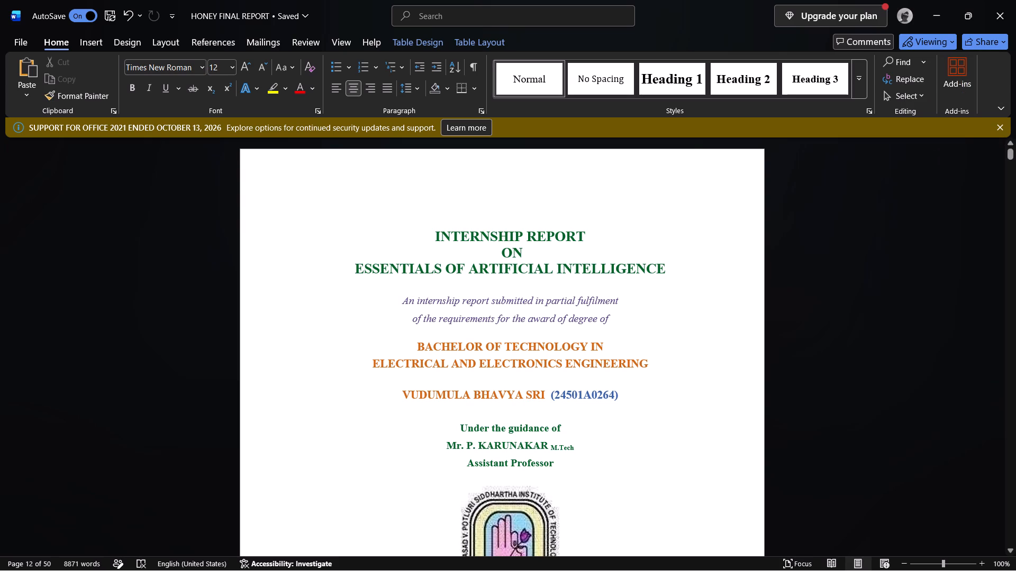
pyautogui.scroll(-2, 684, 228)
pyautogui.scroll(4, 684, 228)
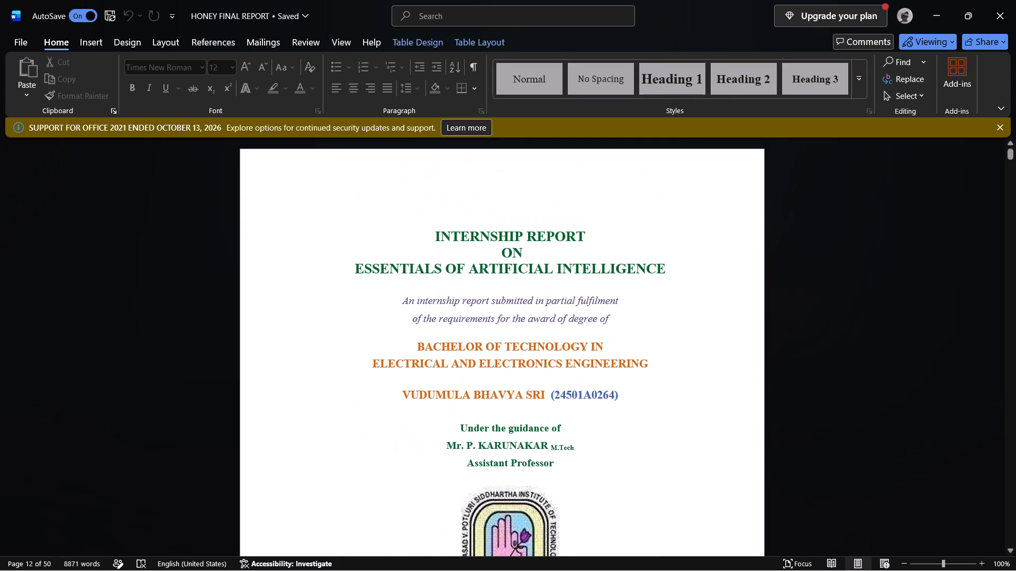